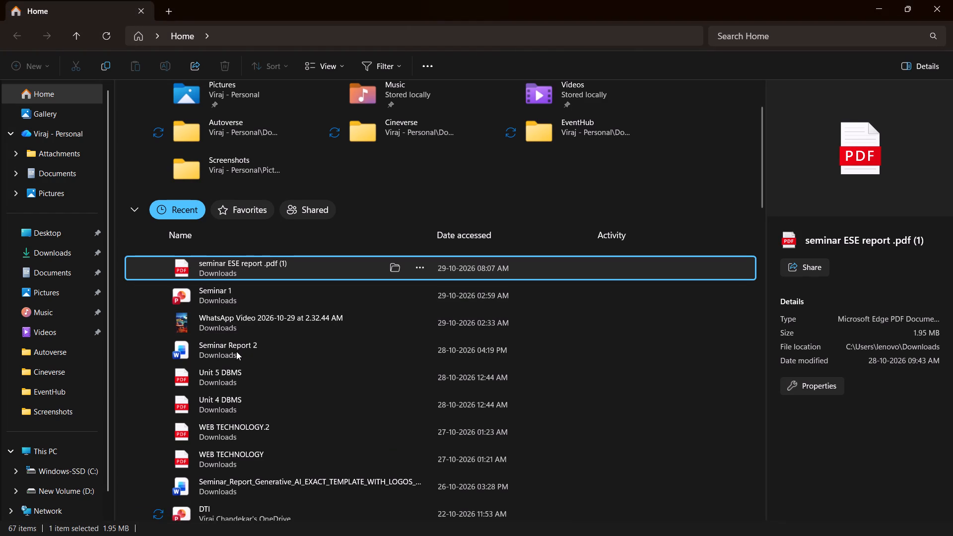
pyautogui.doubleClick(202, 354)
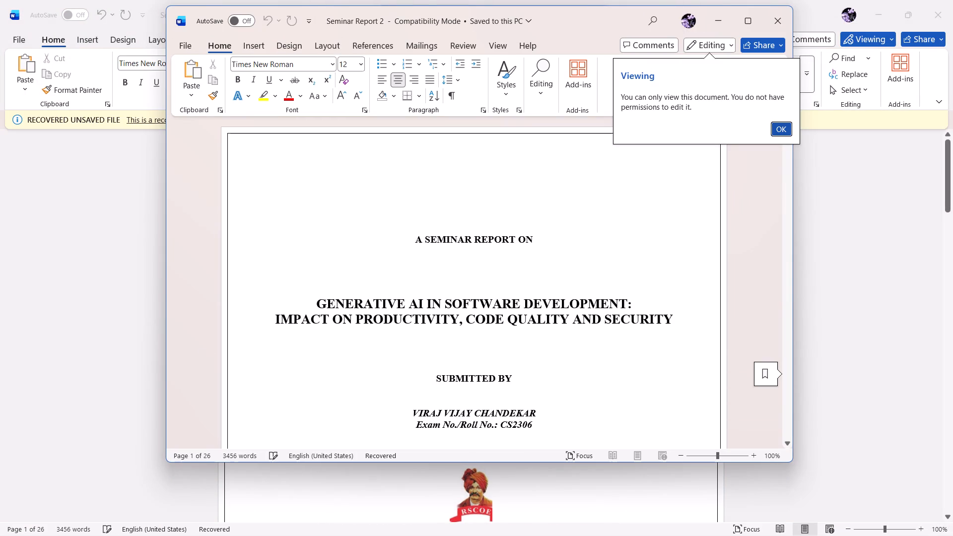
# Delete "Exam No./" from the student's roll number line on the certificate page, leaving only the "Roll No." label.
pyautogui.scroll(-5, 290, 360)
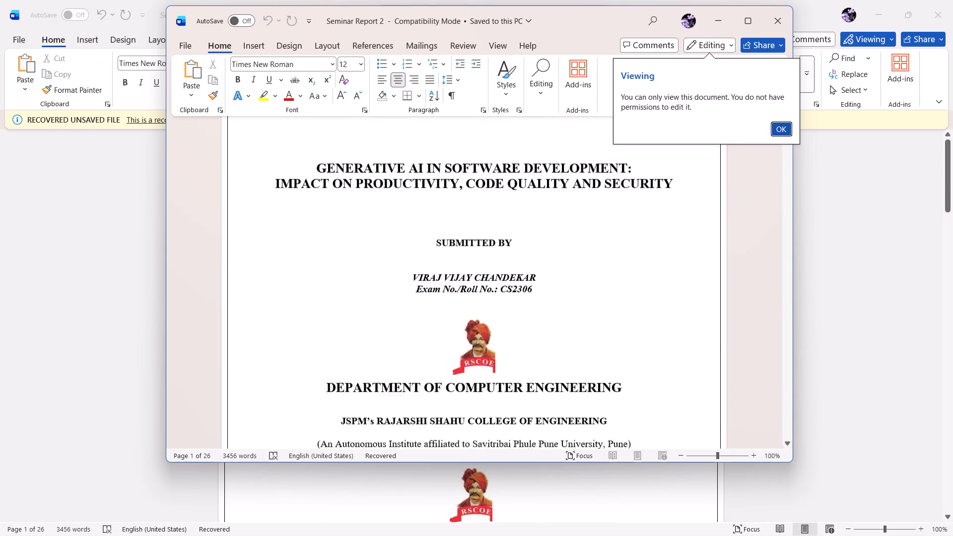
pyautogui.scroll(-6, 290, 360)
pyautogui.scroll(-2, 404, 299)
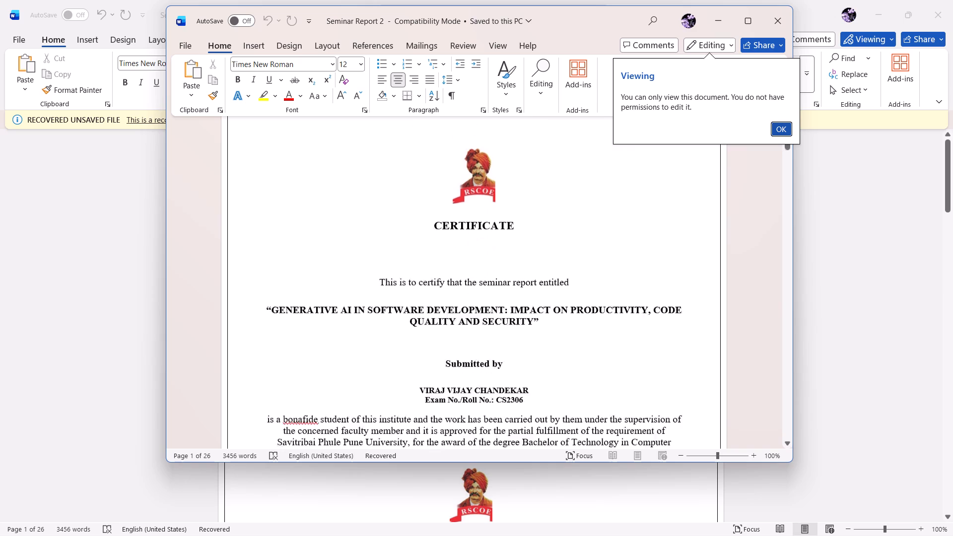
pyautogui.scroll(-2, 404, 299)
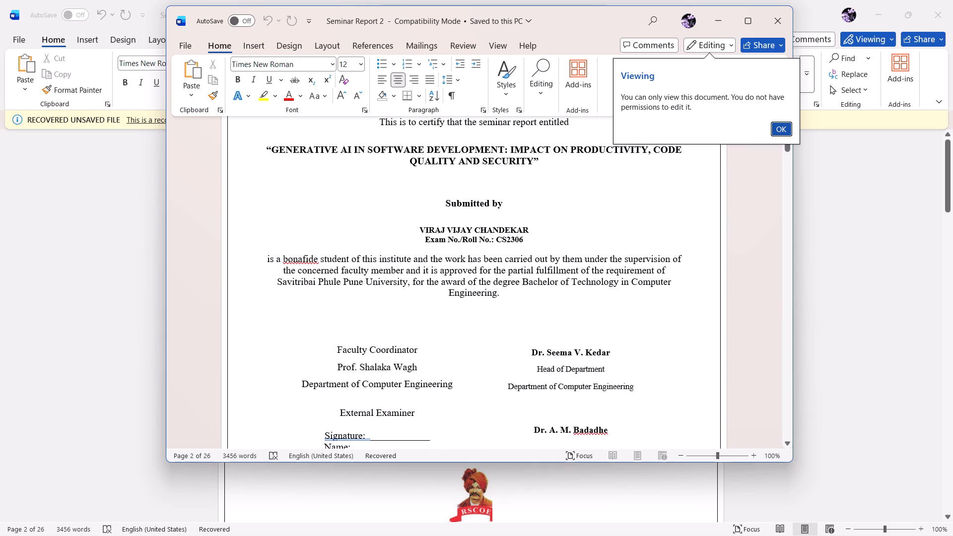
pyautogui.click(787, 128)
pyautogui.click(454, 238)
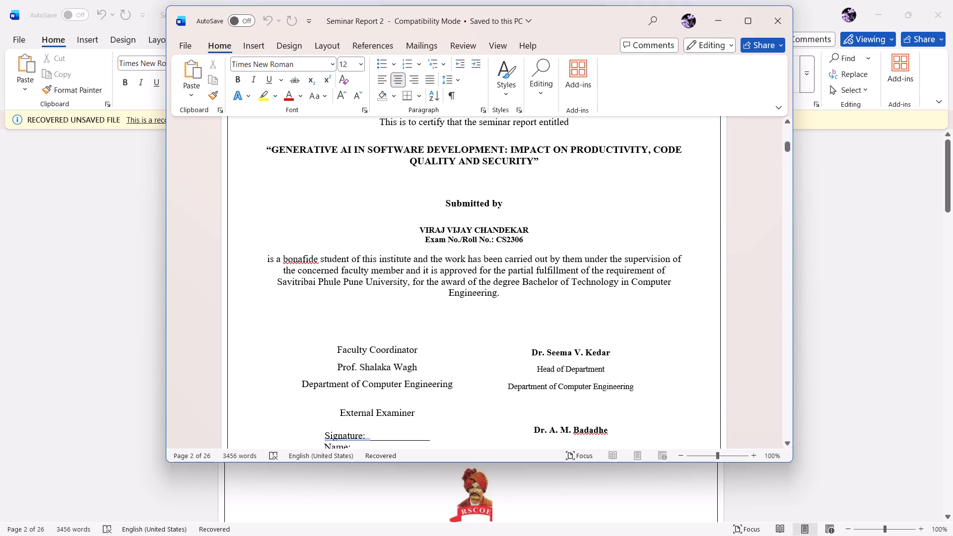
pyautogui.click(462, 237)
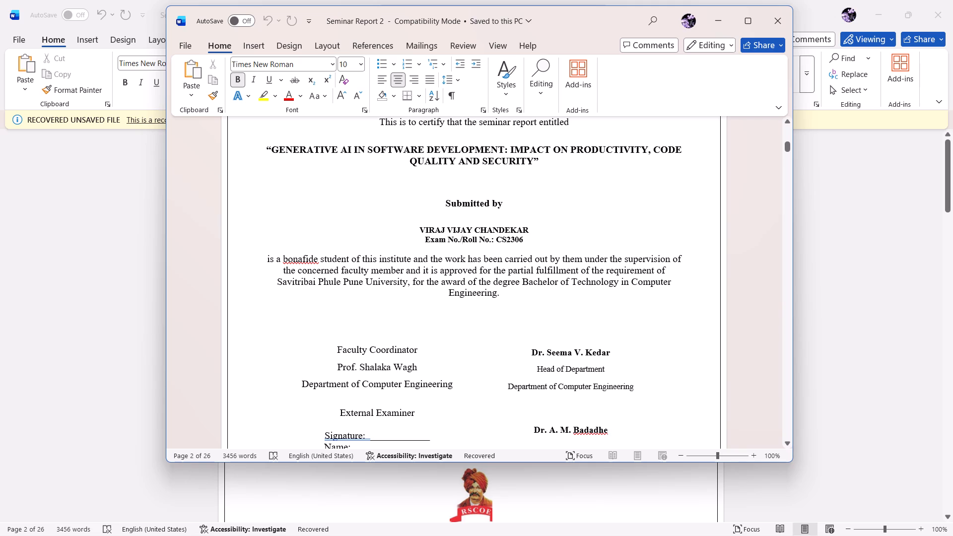
pyautogui.press('BackSpace')
pyautogui.press('BackSpace')
pyautogui.press('BackSpace')
pyautogui.press('BackSpace')
pyautogui.press('BackSpace')
pyautogui.press('BackSpace')
pyautogui.press('BackSpace')
pyautogui.press('BackSpace')
pyautogui.press('BackSpace')
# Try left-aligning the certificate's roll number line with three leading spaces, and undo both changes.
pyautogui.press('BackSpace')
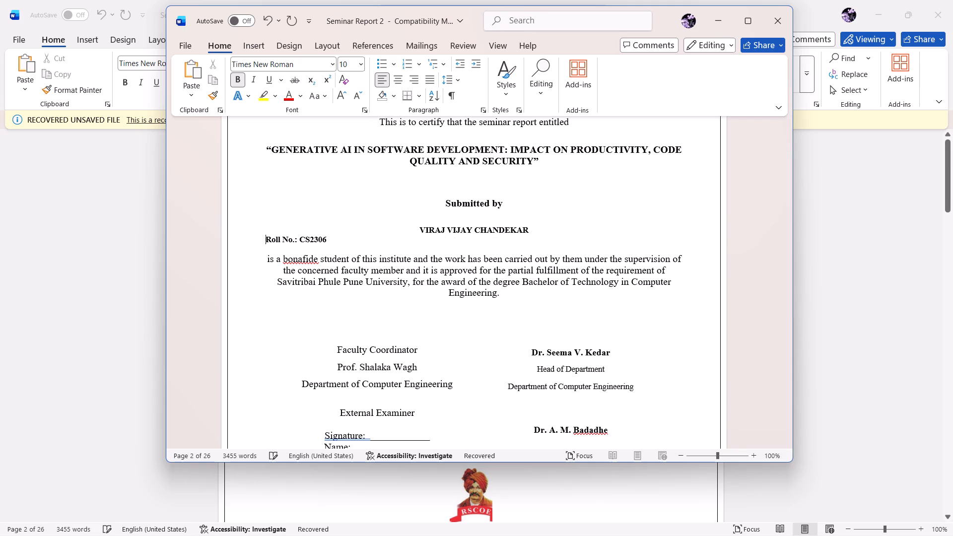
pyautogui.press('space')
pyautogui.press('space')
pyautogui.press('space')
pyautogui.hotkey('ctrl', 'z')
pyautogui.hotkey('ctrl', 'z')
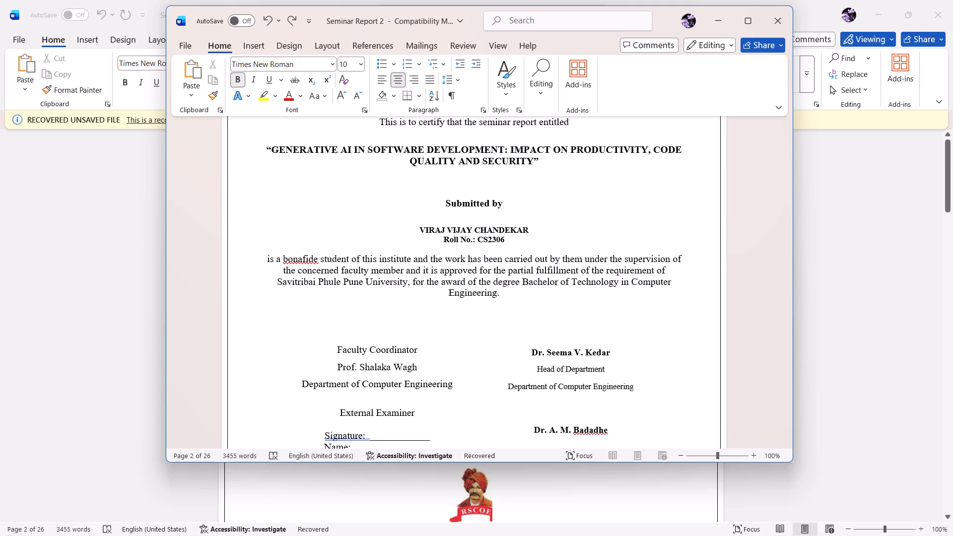
# Save the seminar report.
pyautogui.hotkey('ctrl', 's')
# Ignore the grammar suggestions once on the "Signature:" and "Name:" lines under External Examiner.
pyautogui.scroll(-1, 462, 237)
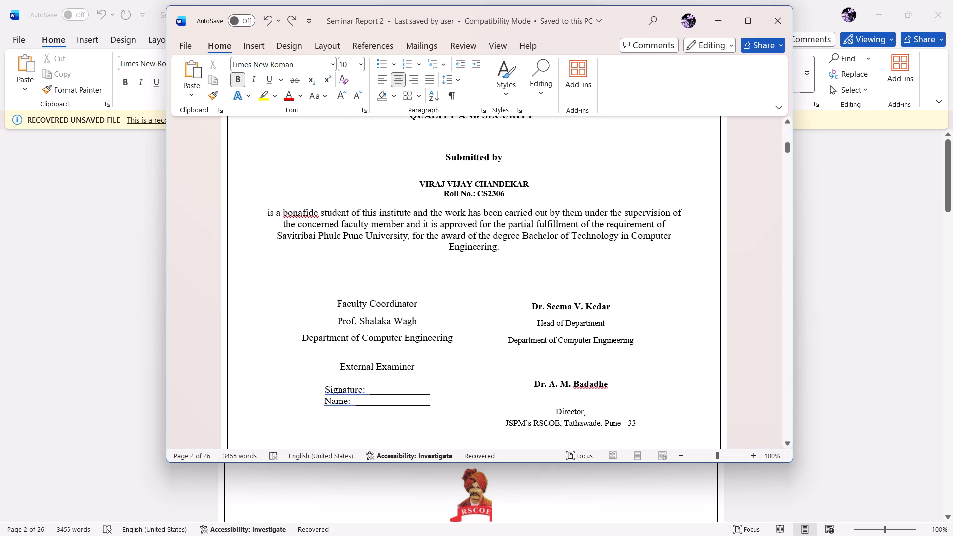
pyautogui.scroll(-2, 462, 237)
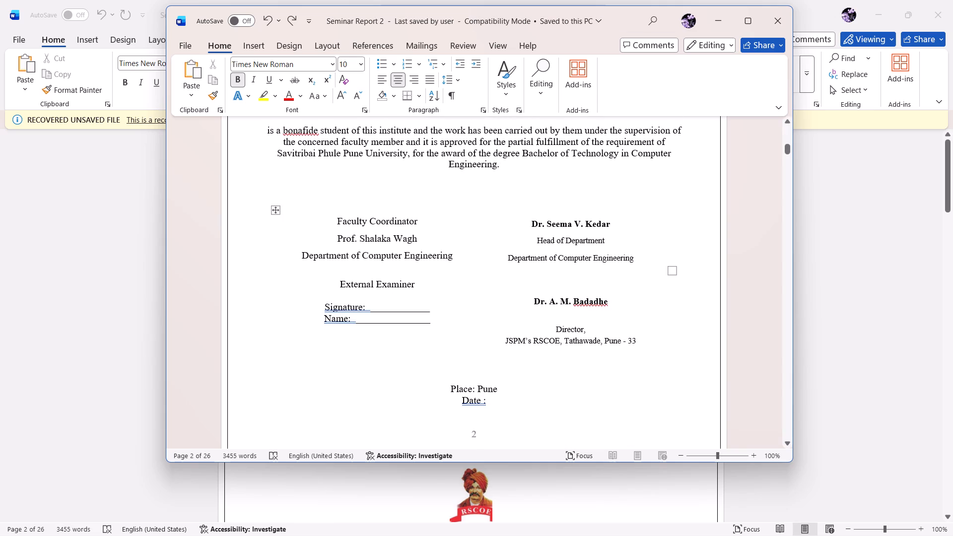
pyautogui.rightClick(343, 307)
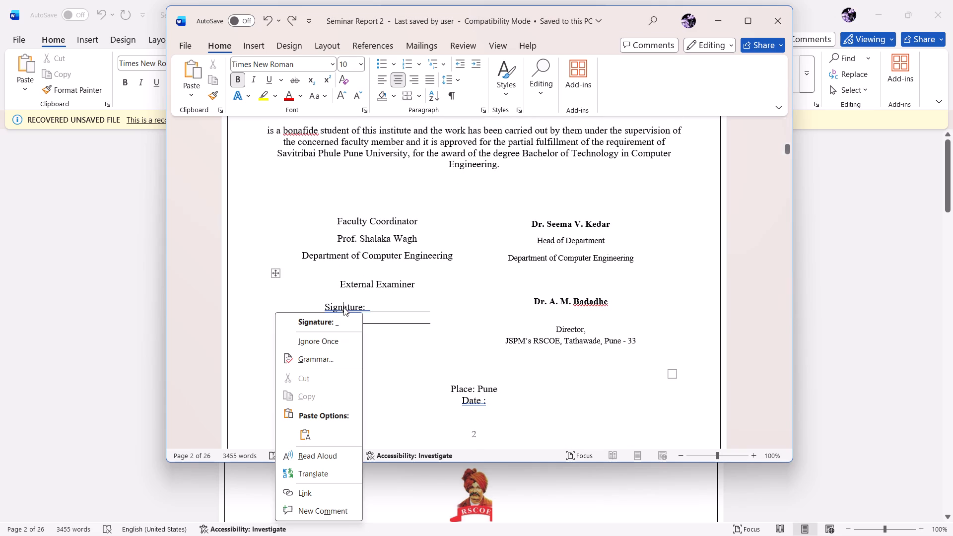
pyautogui.click(329, 338)
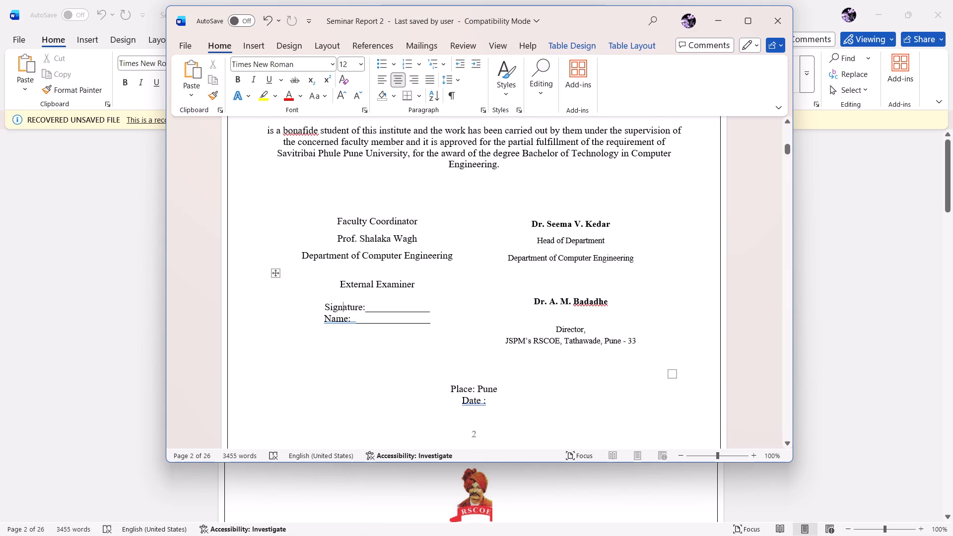
pyautogui.rightClick(333, 322)
pyautogui.click(325, 354)
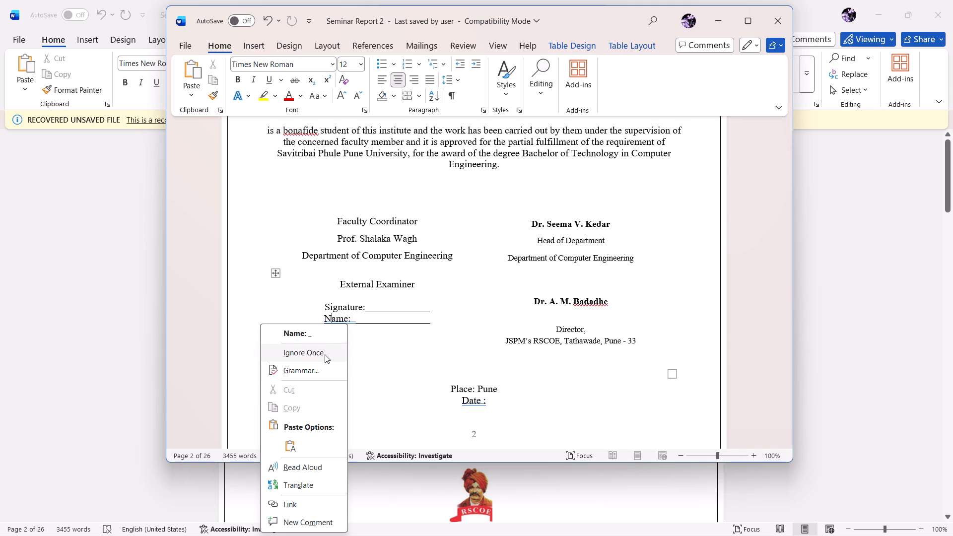
# Delete the underscore blank and the colon after "Signature" under External Examiner.
pyautogui.click(435, 311)
pyautogui.press('BackSpace')
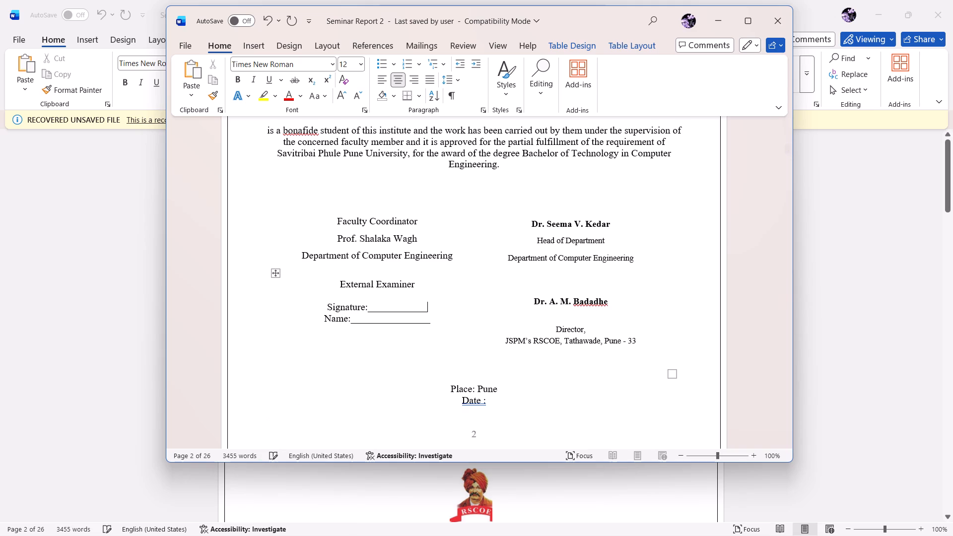
pyautogui.hotkey('ctrl', 'BackSpace')
# Remove the underscore blank from the External Examiner's name line, leaving only "Name:".
pyautogui.press('Down')
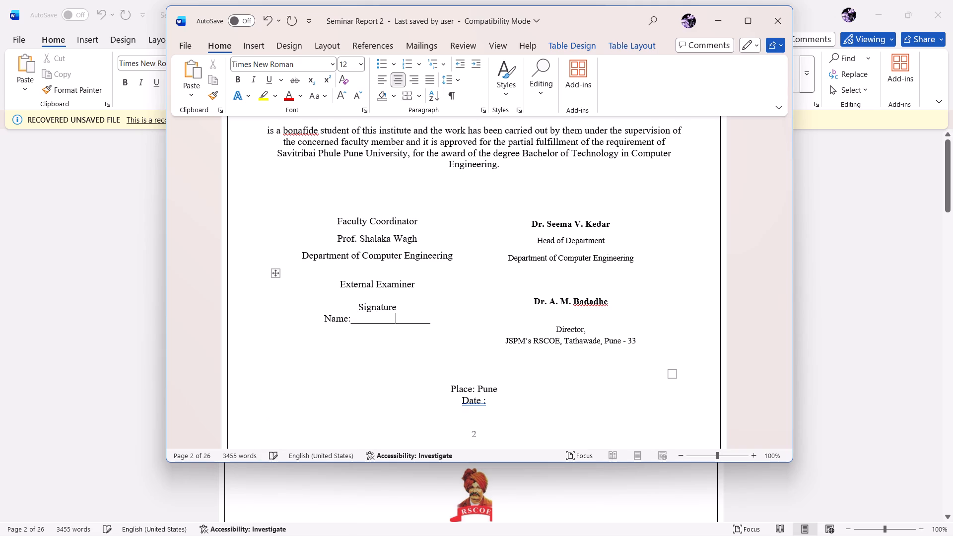
pyautogui.press('Right')
pyautogui.press('Down')
pyautogui.press('Right')
pyautogui.press('Right')
pyautogui.press('Right')
pyautogui.press('Right')
pyautogui.press('Right')
pyautogui.press('Right')
pyautogui.press('Right')
pyautogui.press('Right')
pyautogui.press('Right')
pyautogui.press('Left')
pyautogui.press('Left')
pyautogui.press('Left')
pyautogui.press('Left')
pyautogui.press('Left')
pyautogui.press('Left')
pyautogui.press('Left')
pyautogui.press('Left')
pyautogui.press('Left')
pyautogui.press('Left')
pyautogui.press('Left')
pyautogui.press('Left')
pyautogui.press('Left')
pyautogui.press('Left')
pyautogui.press('Left')
pyautogui.press('Left')
pyautogui.press('Left')
pyautogui.press('Left')
pyautogui.press('Left')
pyautogui.press('Left')
pyautogui.press('BackSpace')
pyautogui.press('Right')
pyautogui.press('BackSpace')
pyautogui.press('Right')
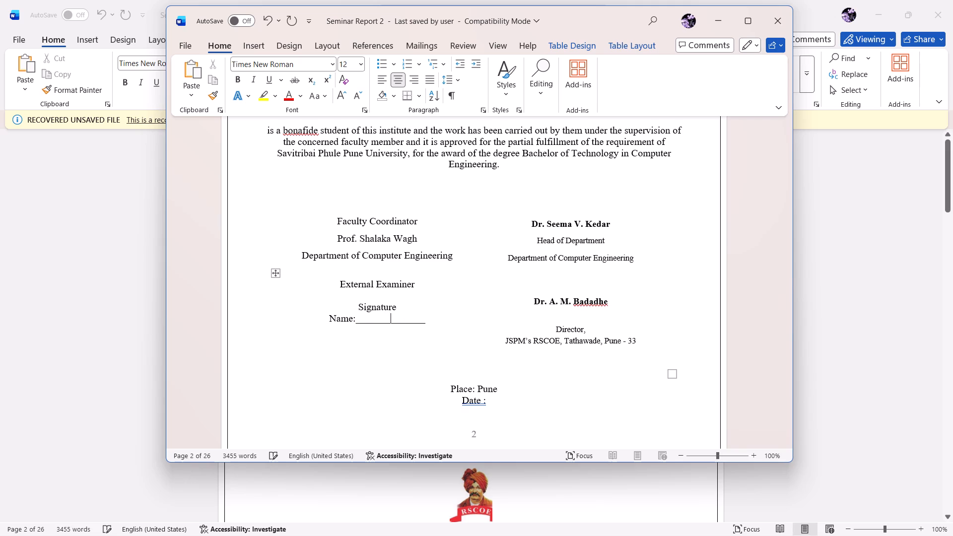
pyautogui.press('Right')
pyautogui.press('Right')
pyautogui.press('Right')
pyautogui.press('Right')
pyautogui.press('Right')
pyautogui.press('Right')
pyautogui.press('Right')
pyautogui.hotkey('ctrl', 'BackSpace')
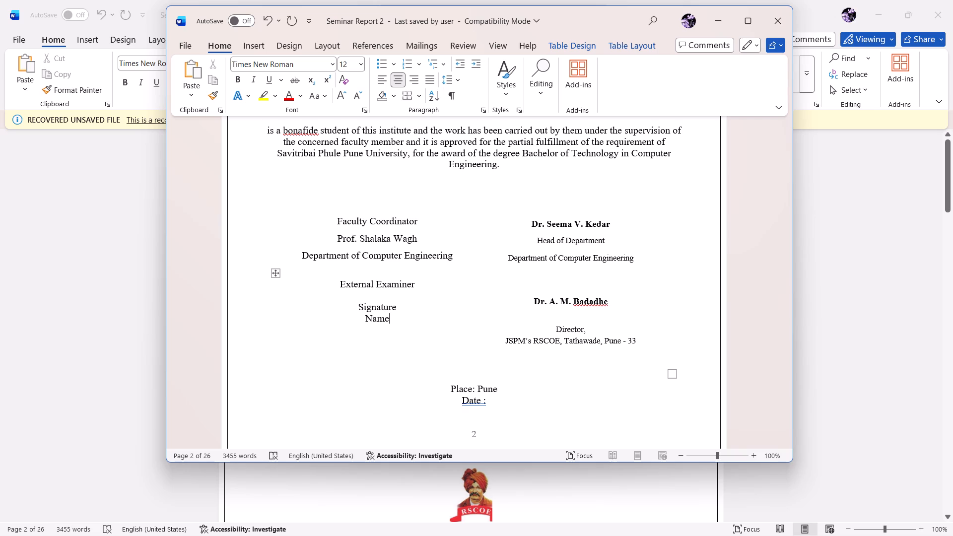
pyautogui.hotkey('shift', ':')
# Add a colon and three spaces after "Signature" under External Examiner.
pyautogui.press('Up')
pyautogui.press('Right')
pyautogui.write(':')
pyautogui.press('space')
pyautogui.press('space')
pyautogui.press('space')
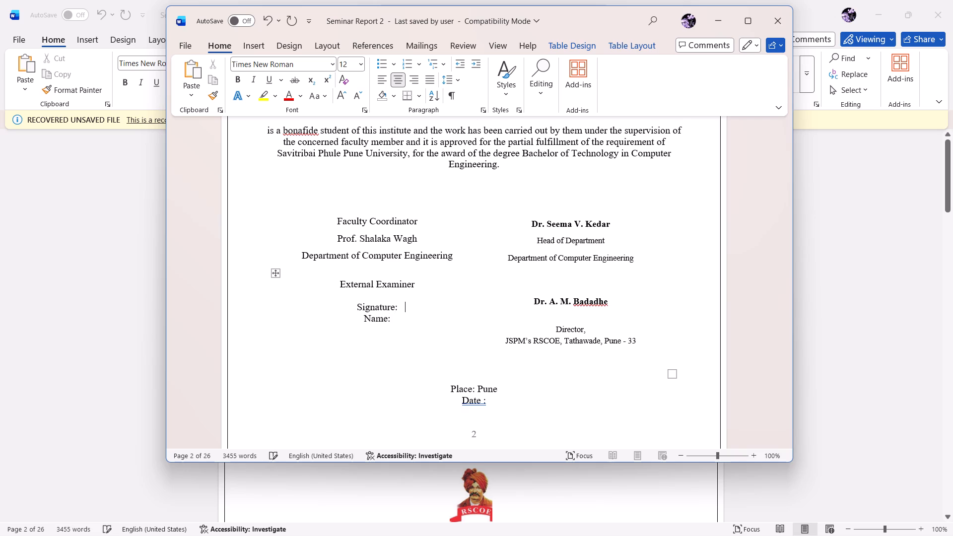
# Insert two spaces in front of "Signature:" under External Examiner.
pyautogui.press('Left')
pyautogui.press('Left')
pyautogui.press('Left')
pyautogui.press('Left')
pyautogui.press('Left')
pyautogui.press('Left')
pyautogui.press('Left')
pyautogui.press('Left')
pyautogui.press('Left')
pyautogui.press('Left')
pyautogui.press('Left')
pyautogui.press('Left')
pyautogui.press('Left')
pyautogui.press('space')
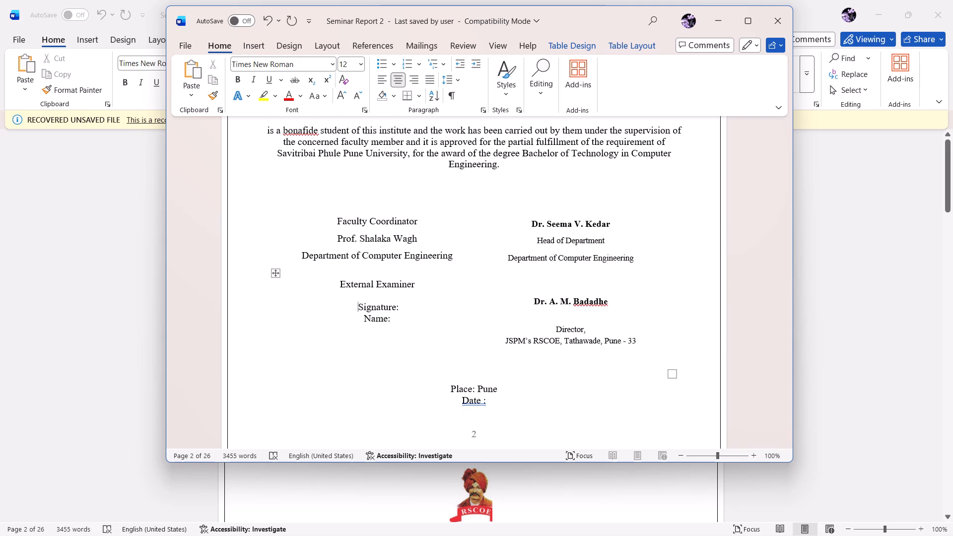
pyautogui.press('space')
# Remove the leading spaces from the "Signature:" line and left-align it, keeping it on its own line below External Examiner.
pyautogui.press('Right')
pyautogui.press('Right')
pyautogui.press('Right')
pyautogui.press('Right')
pyautogui.press('Right')
pyautogui.press('Right')
pyautogui.press('Right')
pyautogui.press('Right')
pyautogui.press('Right')
pyautogui.press('Right')
pyautogui.press('Left')
pyautogui.press('Left')
pyautogui.press('Left')
pyautogui.press('Left')
pyautogui.press('Left')
pyautogui.press('Left')
pyautogui.press('Left')
pyautogui.press('Left')
pyautogui.press('Left')
pyautogui.press('Left')
pyautogui.press('BackSpace')
pyautogui.press('BackSpace')
pyautogui.press('BackSpace')
pyautogui.press('BackSpace')
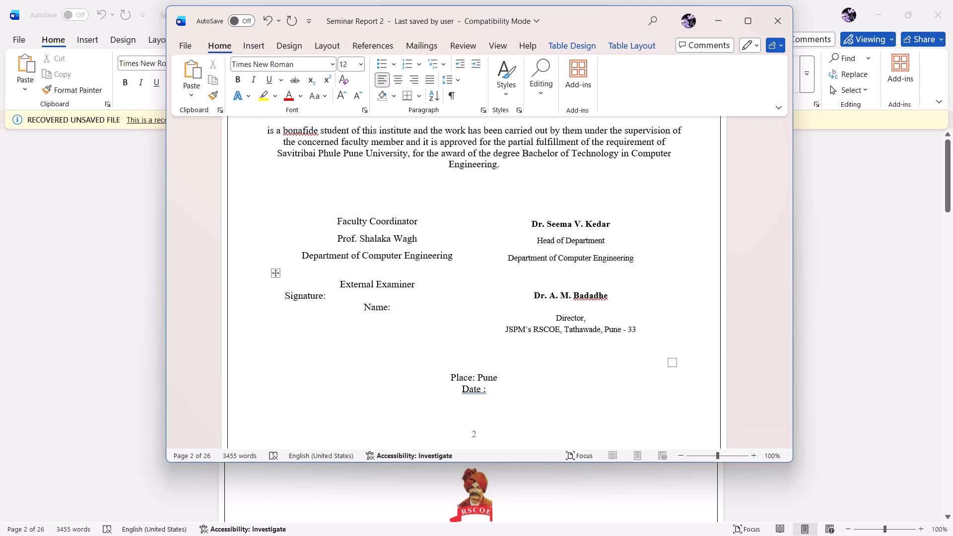
pyautogui.hotkey('ctrl', 'z')
# Left-align the "Name:" line directly beneath "Signature:" in the External Examiner block.
pyautogui.press('Down')
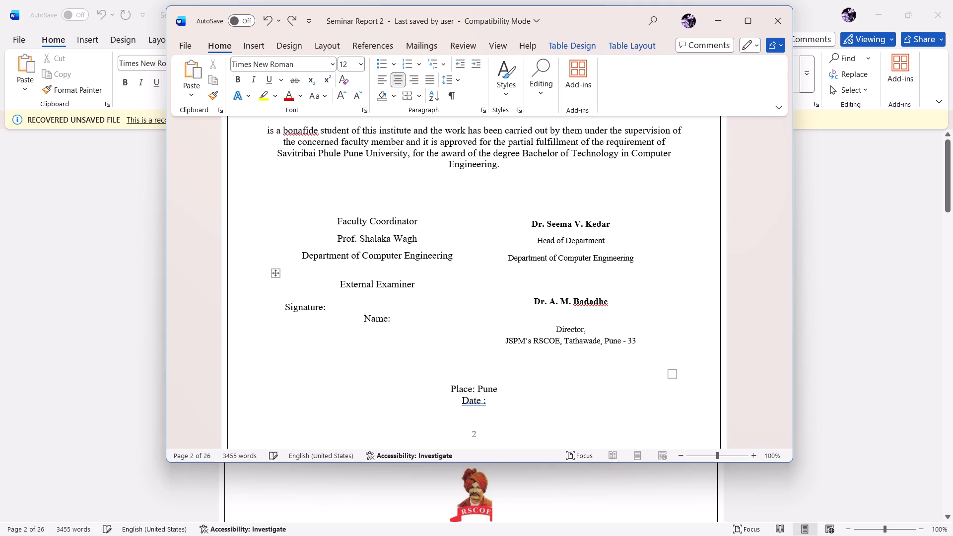
pyautogui.press('BackSpace')
pyautogui.press('BackSpace')
pyautogui.press('Return')
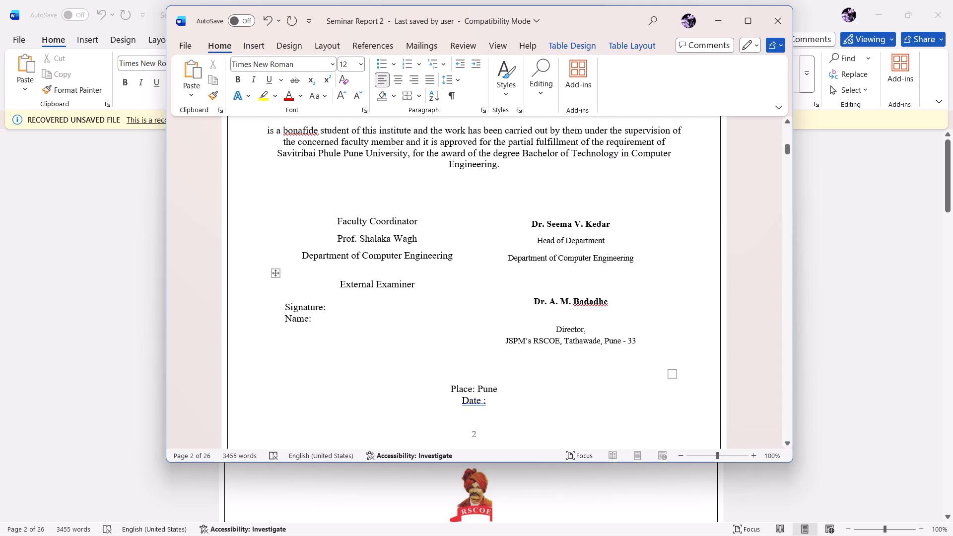
# Ignore all spelling flags on the director's surname in the signature block on the certificate page.
pyautogui.moveTo(506, 339); pyautogui.dragTo(649, 300)
pyautogui.click(585, 311)
pyautogui.rightClick(590, 297)
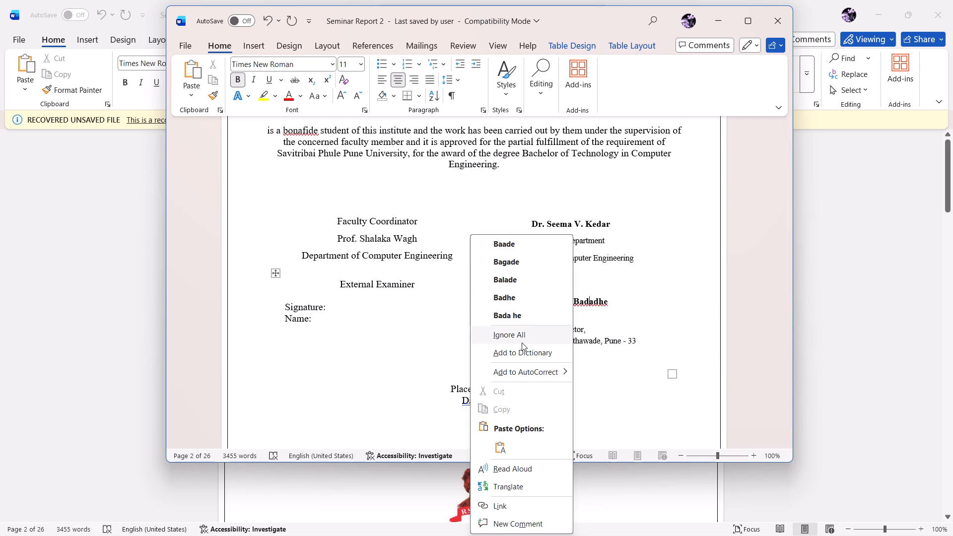
pyautogui.click(522, 335)
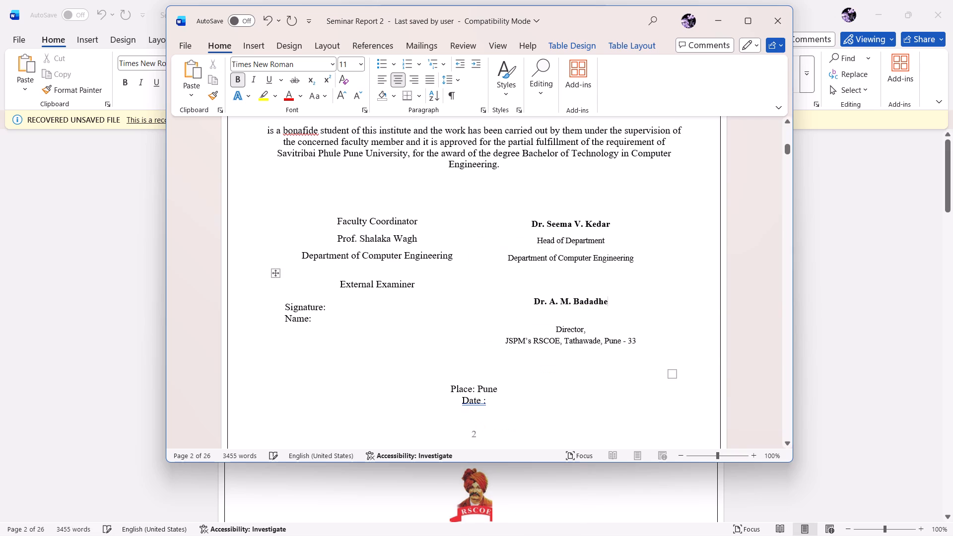
# Remove the centring from the "Director," line under the director's name, keeping it on its own line.
pyautogui.click(548, 331)
pyautogui.press('Return')
pyautogui.press('BackSpace')
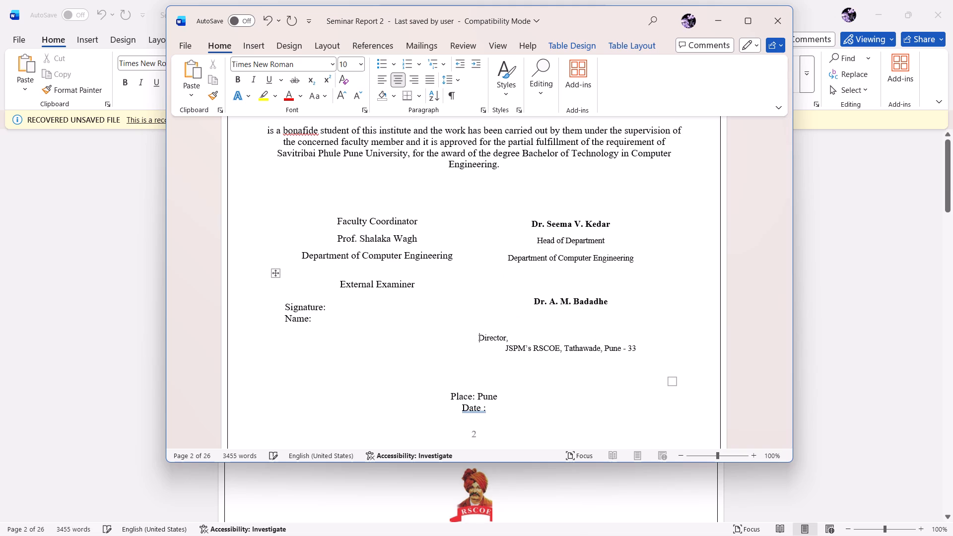
pyautogui.press('BackSpace')
pyautogui.press('BackSpace')
pyautogui.press('BackSpace')
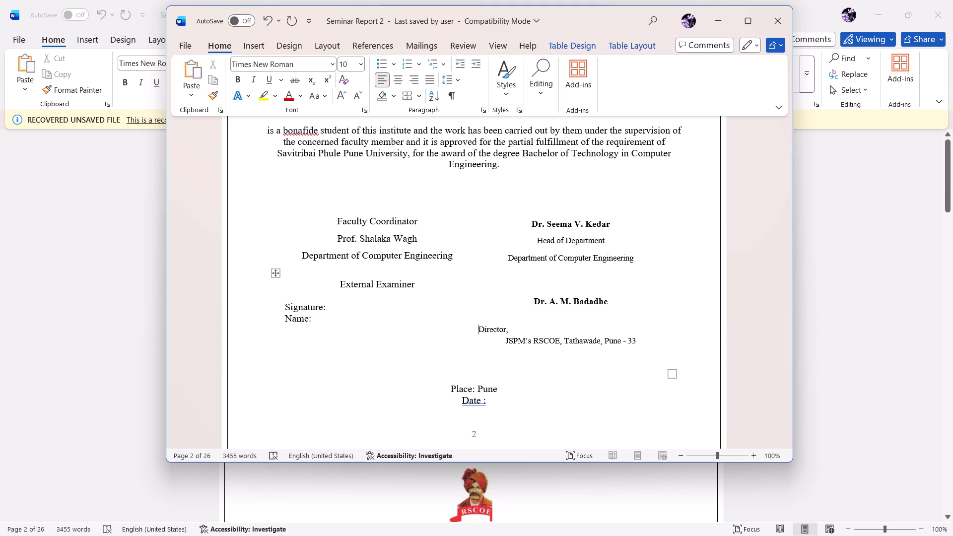
# Insert 39 spaces in front of "Director," so it sits roughly centred above "JSPM's RSCOE, Tathawade, Pune - 33".
pyautogui.press('space')
pyautogui.press('space')
pyautogui.press('space')
pyautogui.press('space')
pyautogui.press('space')
pyautogui.press('space')
pyautogui.press('space')
pyautogui.press('space')
pyautogui.press('space')
pyautogui.press('space')
pyautogui.press('space')
pyautogui.press('space')
pyautogui.press('space')
pyautogui.press('space')
pyautogui.press('space')
pyautogui.press('space')
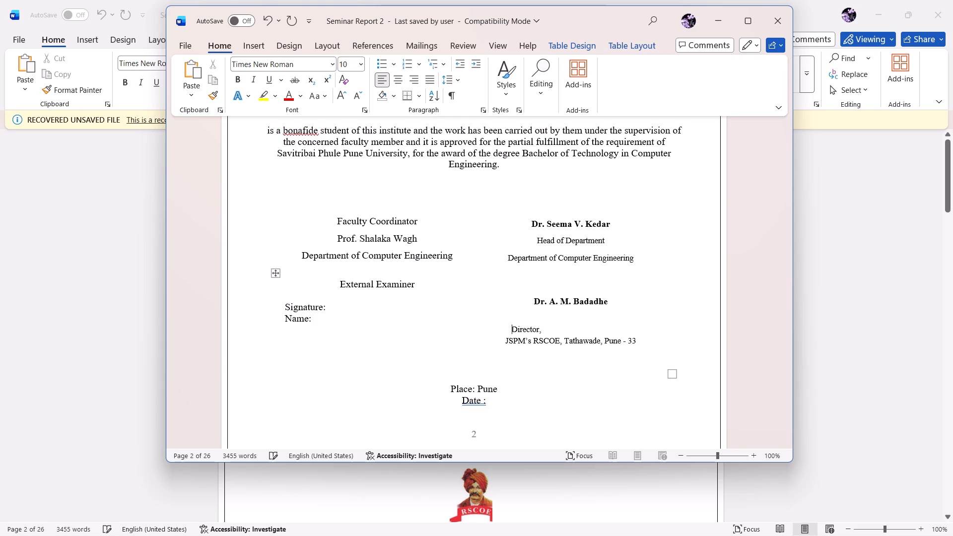
pyautogui.press('space')
pyautogui.press('space')
pyautogui.press('space')
pyautogui.press('space')
pyautogui.press('space')
pyautogui.press('space')
pyautogui.press('space')
pyautogui.press('space')
pyautogui.press('space')
pyautogui.press('space')
pyautogui.press('space')
pyautogui.press('space')
pyautogui.press('space')
pyautogui.press('space')
pyautogui.press('space')
pyautogui.press('space')
pyautogui.press('space')
pyautogui.press('space')
pyautogui.press('space')
pyautogui.press('space')
pyautogui.press('space')
pyautogui.press('space')
pyautogui.press('space')
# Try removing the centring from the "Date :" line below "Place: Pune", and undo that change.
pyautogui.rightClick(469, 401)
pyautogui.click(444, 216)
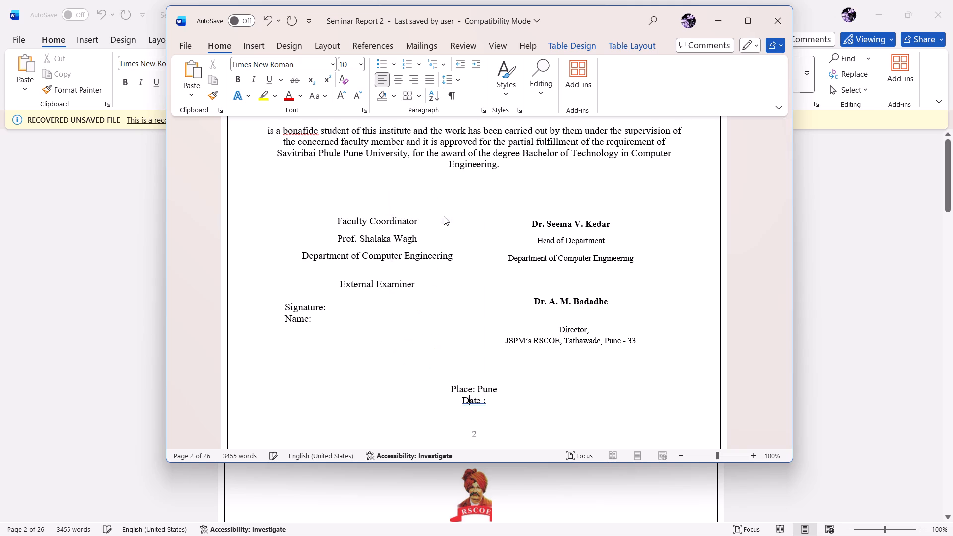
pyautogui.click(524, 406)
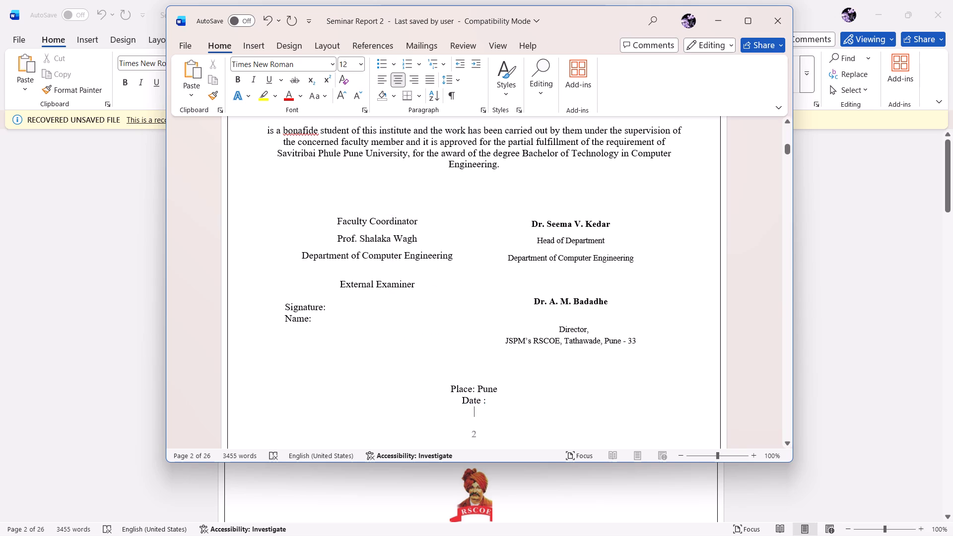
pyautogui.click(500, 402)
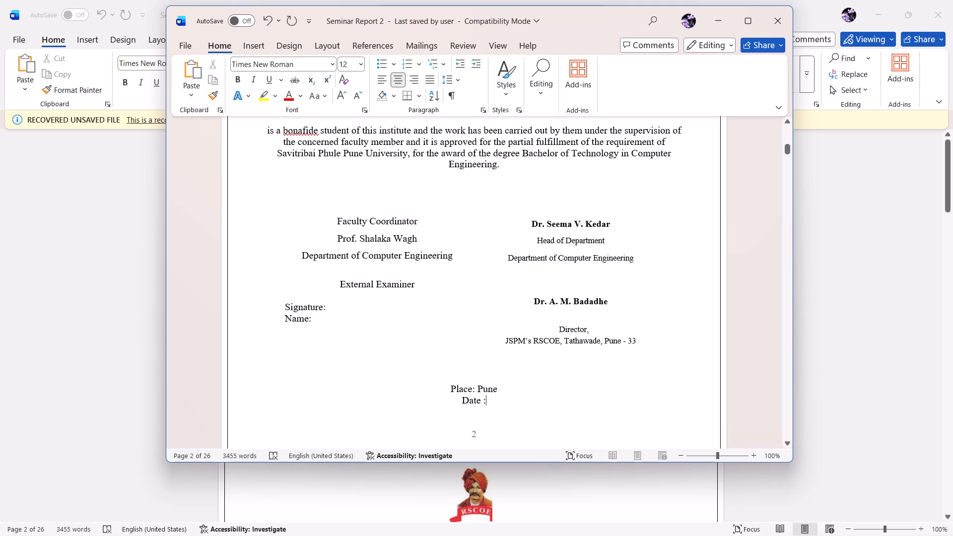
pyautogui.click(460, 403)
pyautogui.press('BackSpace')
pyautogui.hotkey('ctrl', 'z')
# Correct "bonafide" to the suggested spelling "Bonafide" in the certificate paragraph.
pyautogui.scroll(2, 448, 349)
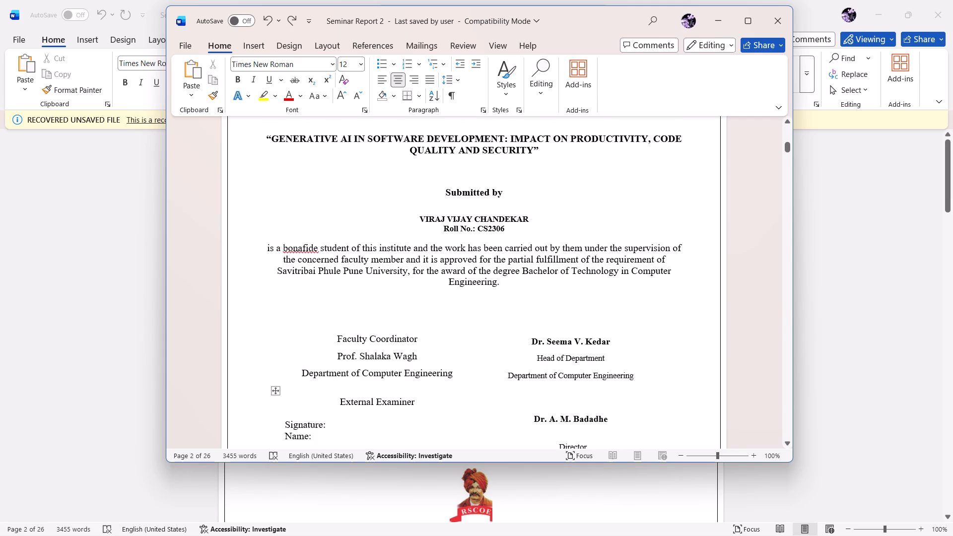
pyautogui.rightClick(292, 248)
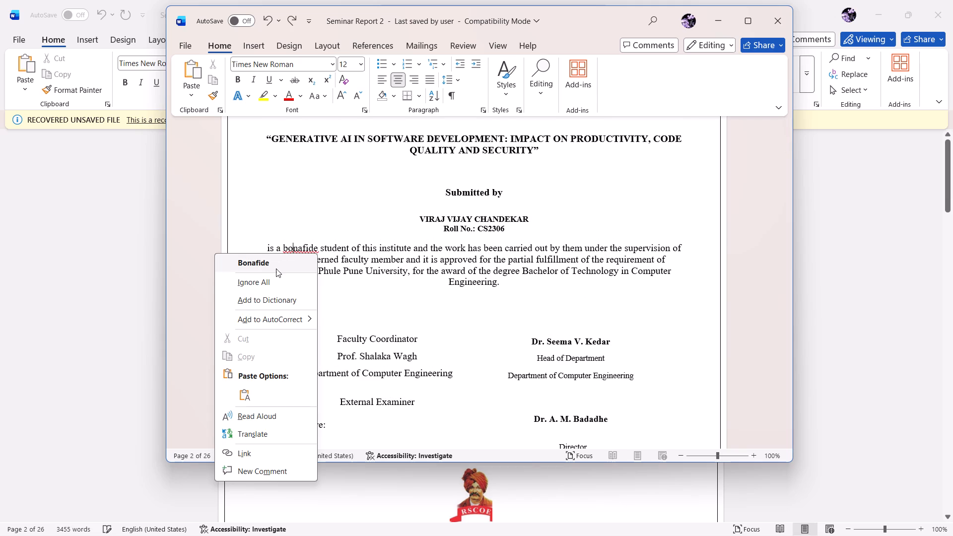
pyautogui.click(276, 266)
# Remove the underscore blank from the signature line on the acknowledgement page, leaving only "Signature:".
pyautogui.scroll(-2, 458, 276)
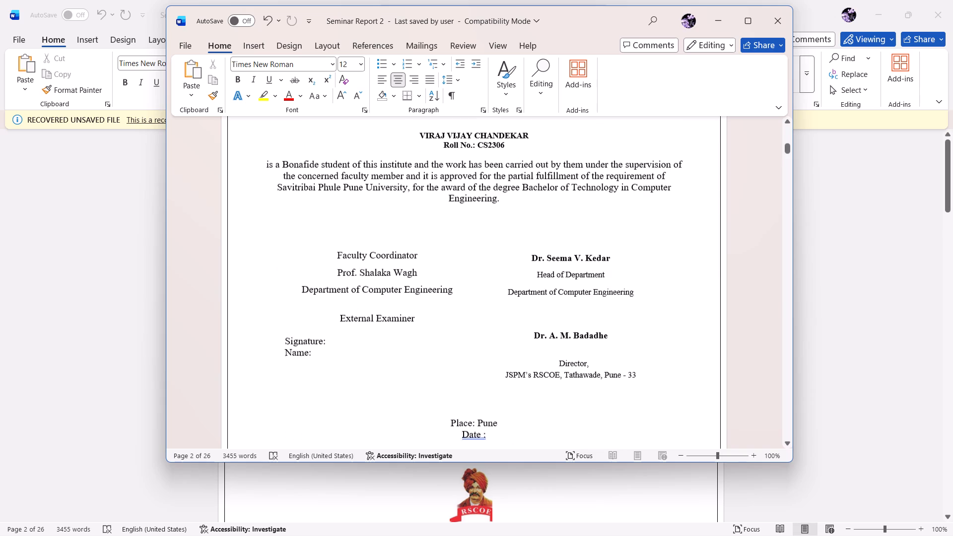
pyautogui.scroll(-7, 458, 276)
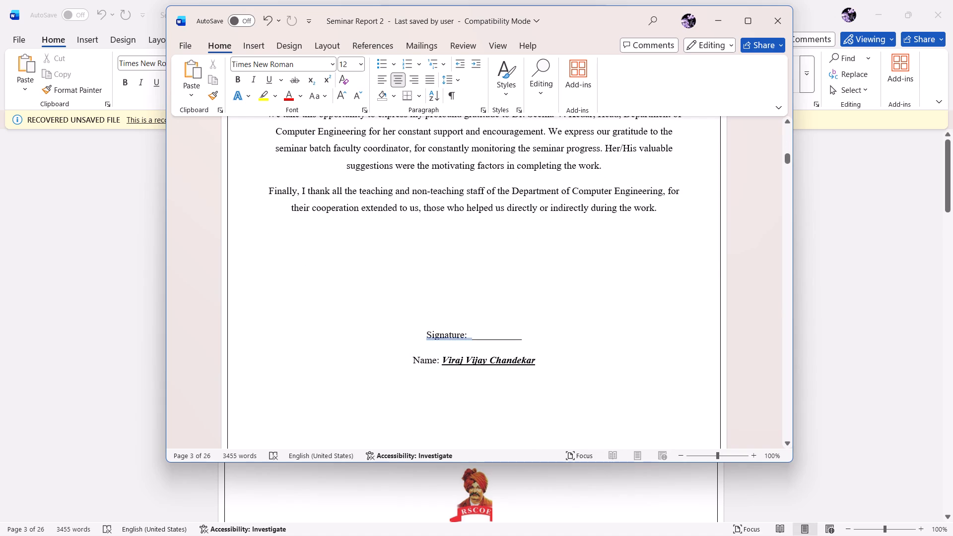
pyautogui.click(533, 334)
pyautogui.press('BackSpace')
pyautogui.press('BackSpace')
pyautogui.press('BackSpace')
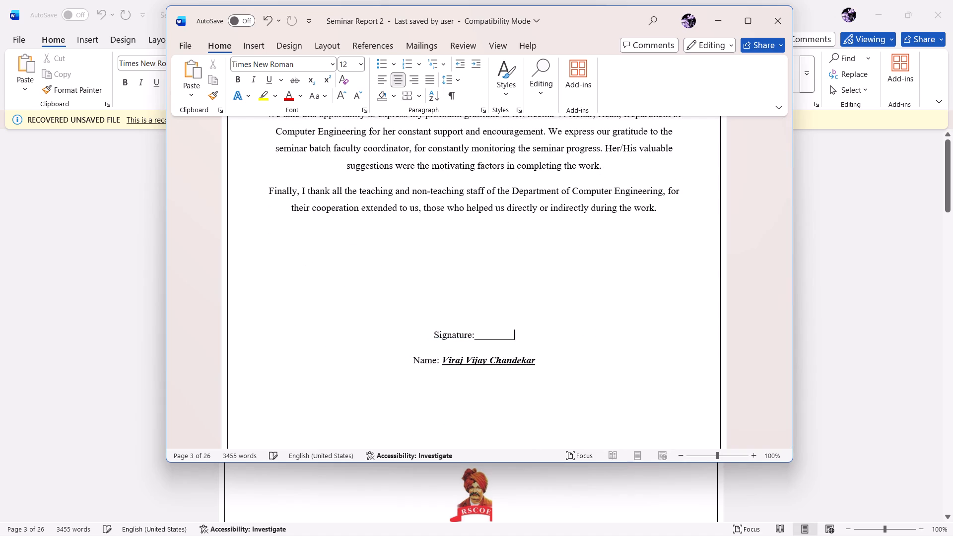
pyautogui.press('BackSpace')
pyautogui.press('BackSpace')
pyautogui.press('BackSpace')
pyautogui.press('BackSpace')
pyautogui.press('BackSpace')
pyautogui.press('BackSpace')
pyautogui.press('BackSpace')
pyautogui.press('BackSpace')
pyautogui.press('BackSpace')
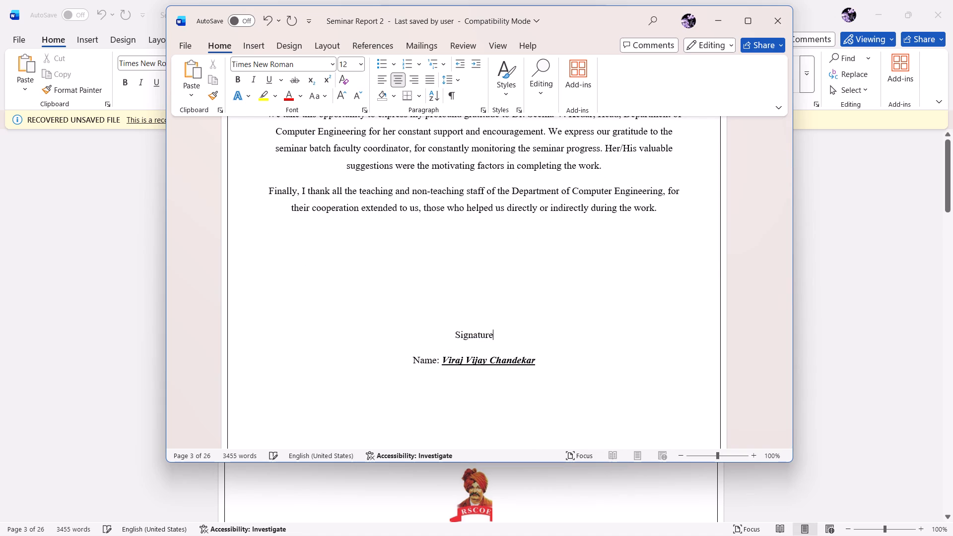
pyautogui.hotkey('shift', ':')
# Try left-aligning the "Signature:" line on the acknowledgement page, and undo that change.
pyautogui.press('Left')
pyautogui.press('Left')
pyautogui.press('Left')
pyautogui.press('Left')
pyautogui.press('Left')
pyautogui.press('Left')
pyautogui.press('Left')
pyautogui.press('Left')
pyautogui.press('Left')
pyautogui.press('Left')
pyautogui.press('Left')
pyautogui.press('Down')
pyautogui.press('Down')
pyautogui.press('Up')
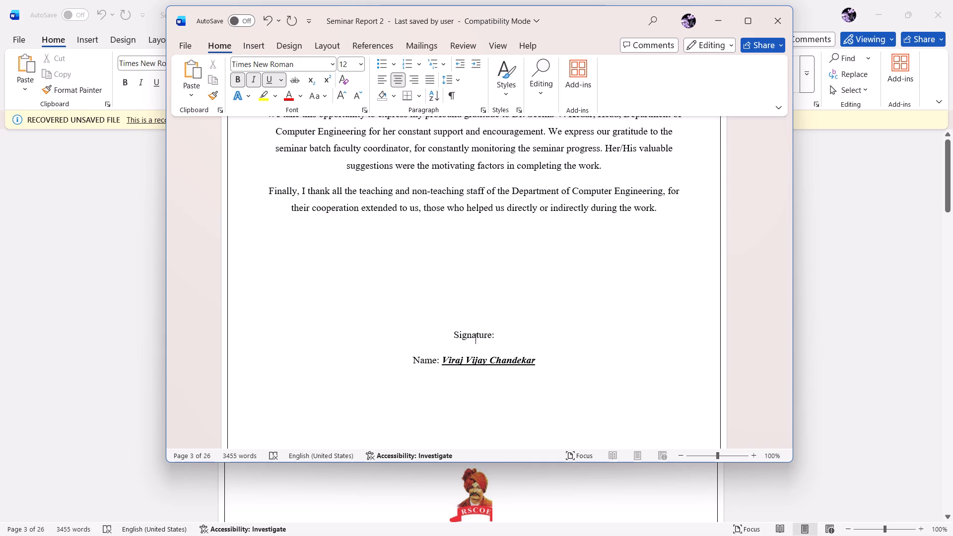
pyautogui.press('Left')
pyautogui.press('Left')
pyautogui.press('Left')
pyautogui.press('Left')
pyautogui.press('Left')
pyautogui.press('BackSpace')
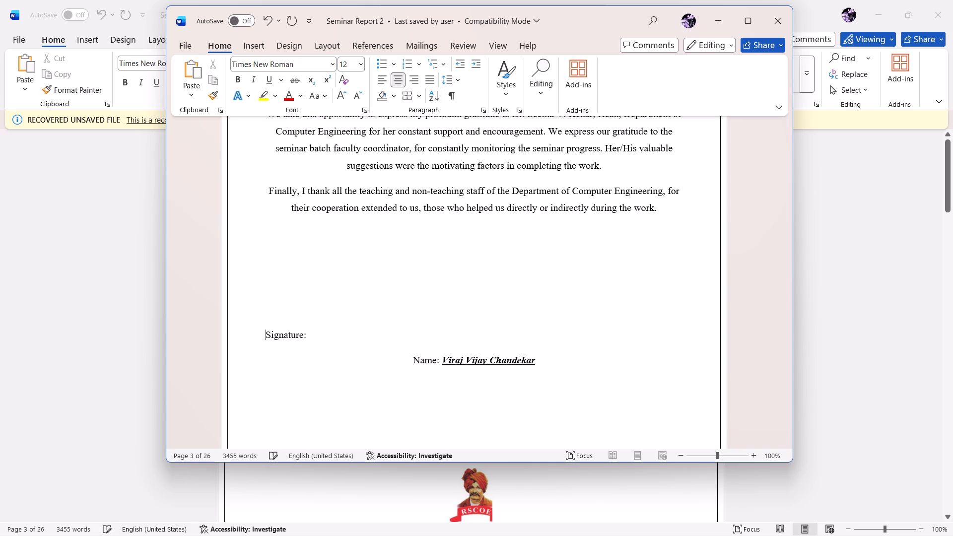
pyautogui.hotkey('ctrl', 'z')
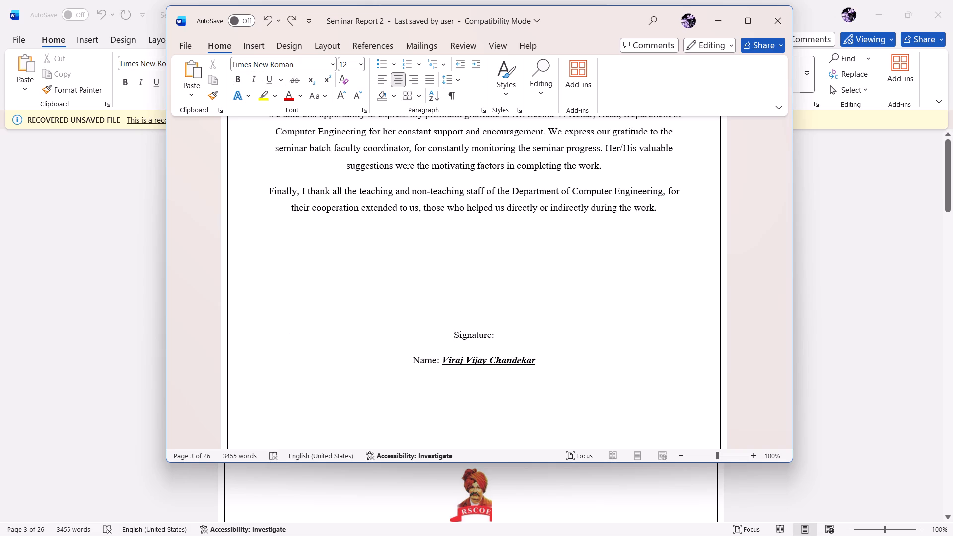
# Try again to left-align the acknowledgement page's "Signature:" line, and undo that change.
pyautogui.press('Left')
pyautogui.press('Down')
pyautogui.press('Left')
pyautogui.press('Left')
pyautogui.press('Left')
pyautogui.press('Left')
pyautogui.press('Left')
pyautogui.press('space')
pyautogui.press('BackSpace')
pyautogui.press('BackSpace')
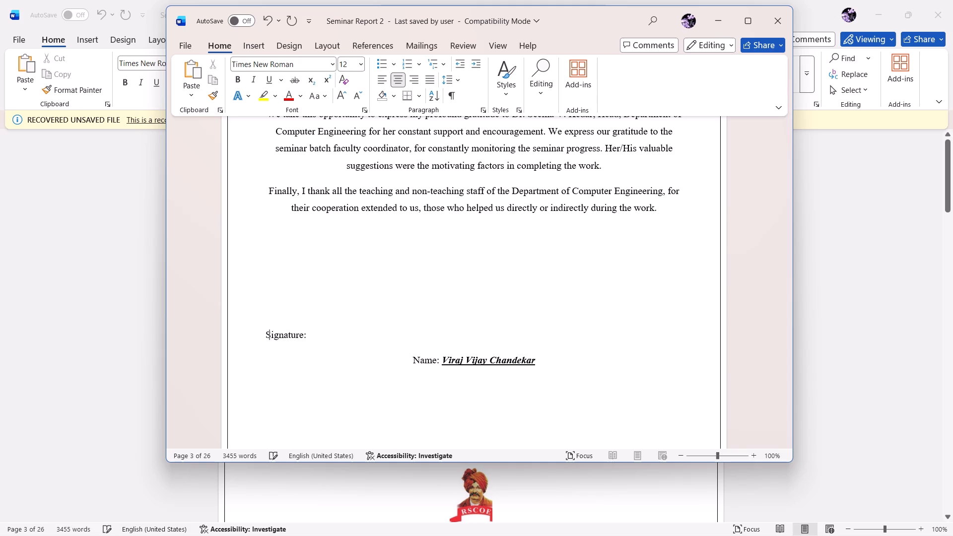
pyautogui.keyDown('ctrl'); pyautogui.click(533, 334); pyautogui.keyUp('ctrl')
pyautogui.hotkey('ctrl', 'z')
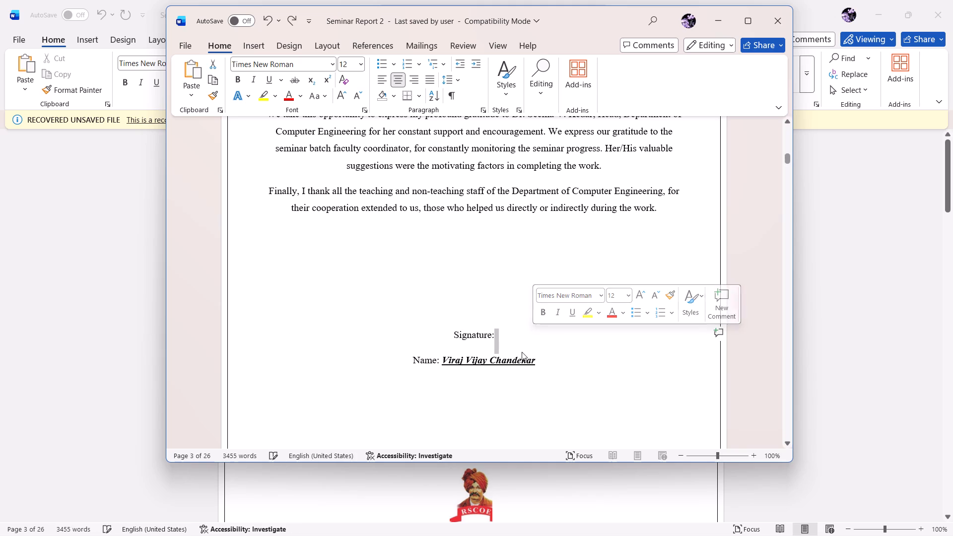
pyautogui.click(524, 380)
# Examine the abstract, keywords and table of contents pages that follow the acknowledgement.
pyautogui.scroll(-2, 465, 381)
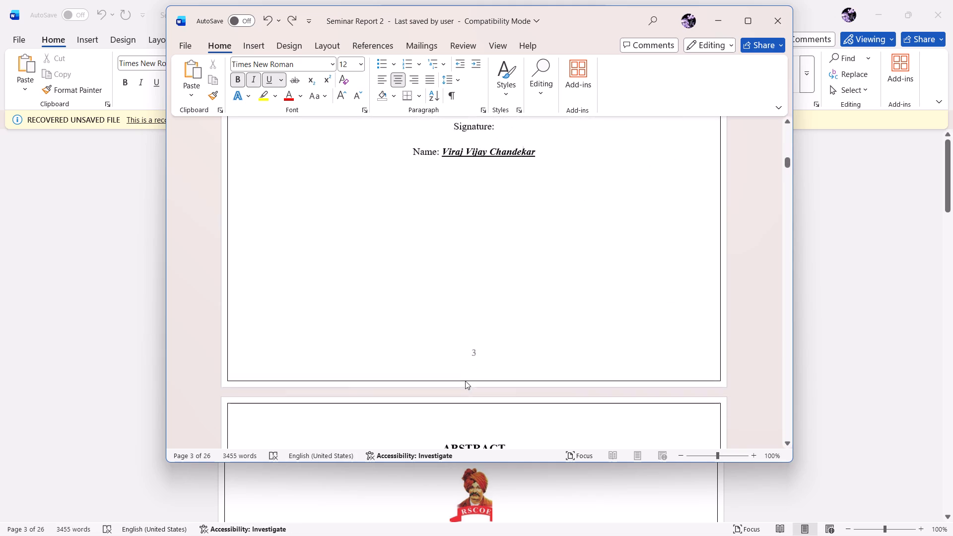
pyautogui.scroll(-9, 465, 381)
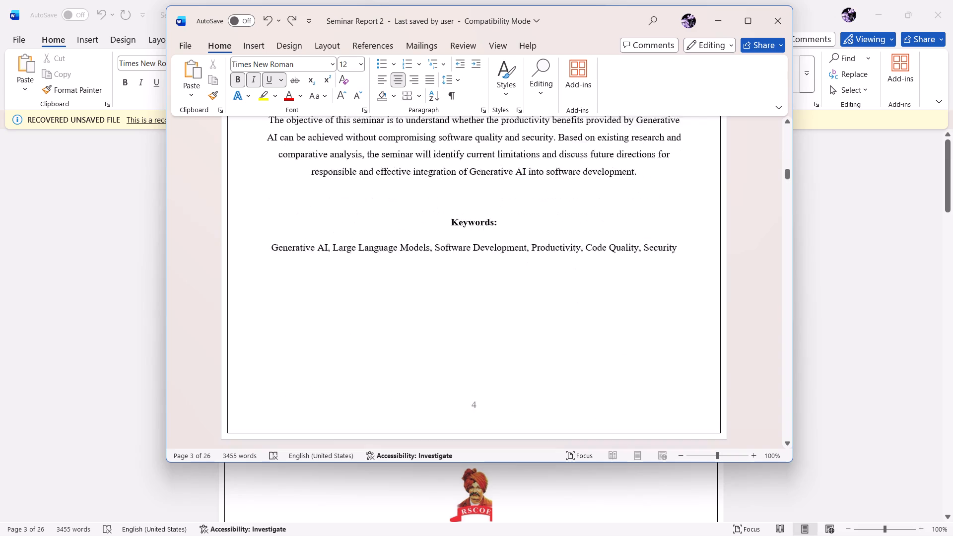
pyautogui.scroll(-6, 465, 381)
pyautogui.scroll(2, 465, 381)
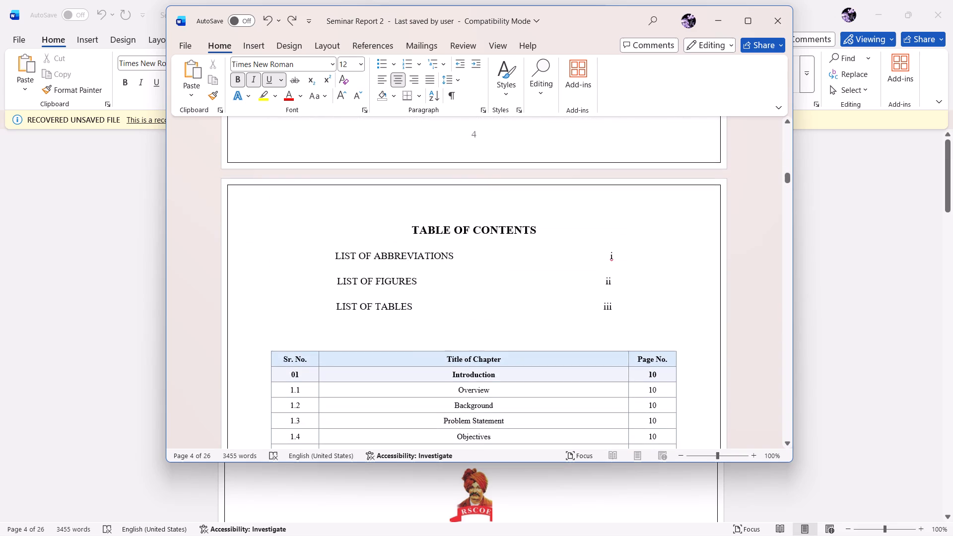
pyautogui.scroll(-7, 465, 381)
pyautogui.scroll(4, 465, 381)
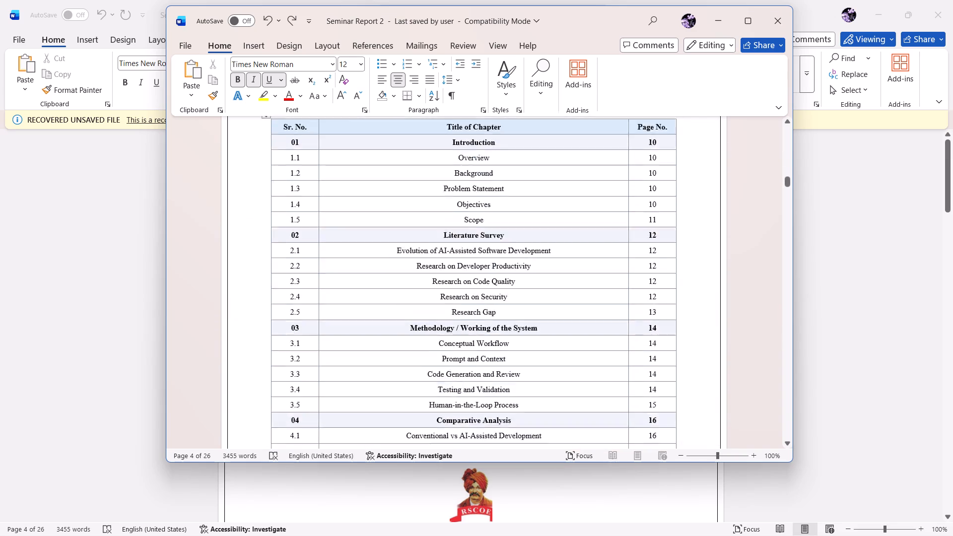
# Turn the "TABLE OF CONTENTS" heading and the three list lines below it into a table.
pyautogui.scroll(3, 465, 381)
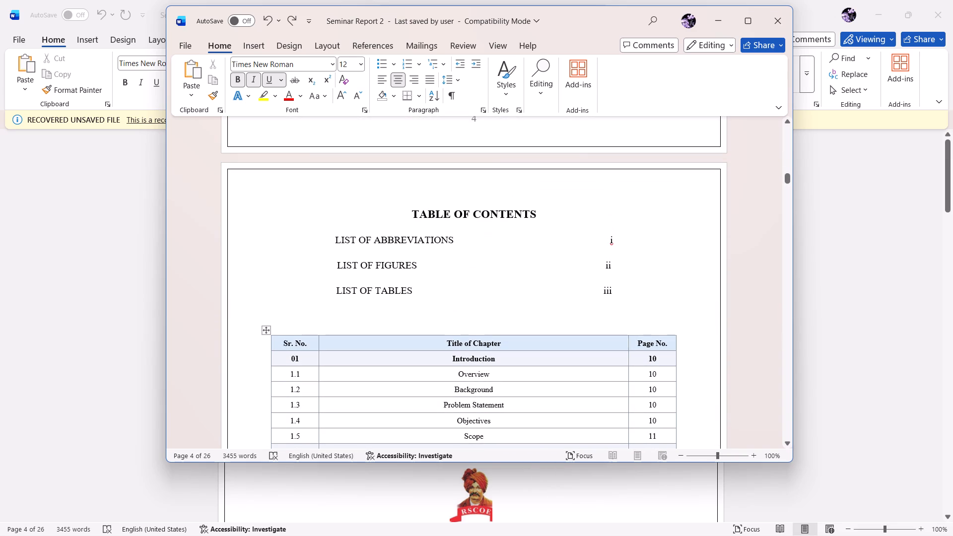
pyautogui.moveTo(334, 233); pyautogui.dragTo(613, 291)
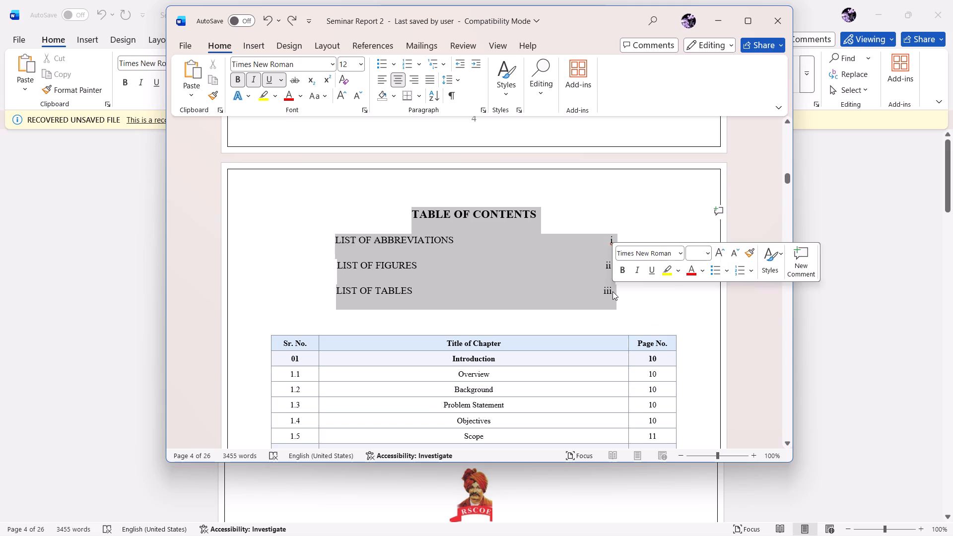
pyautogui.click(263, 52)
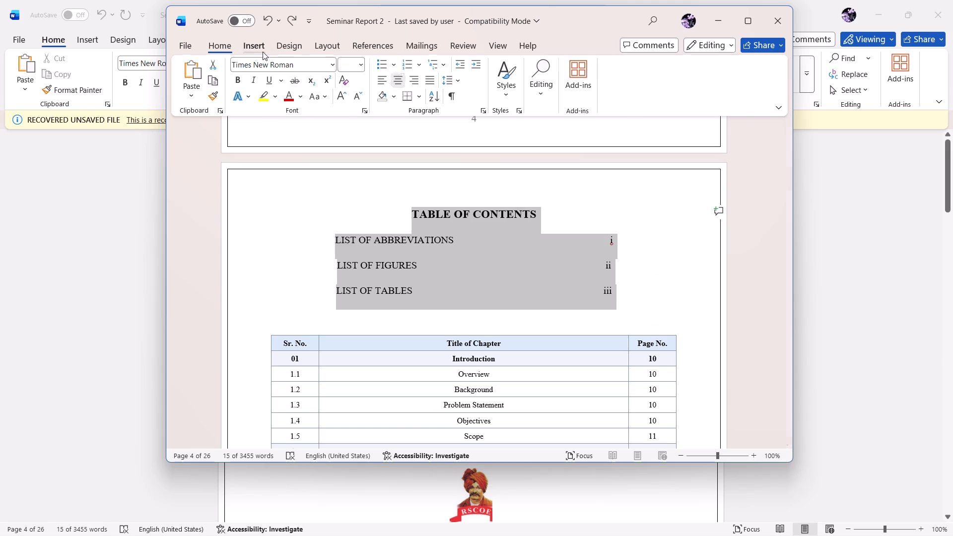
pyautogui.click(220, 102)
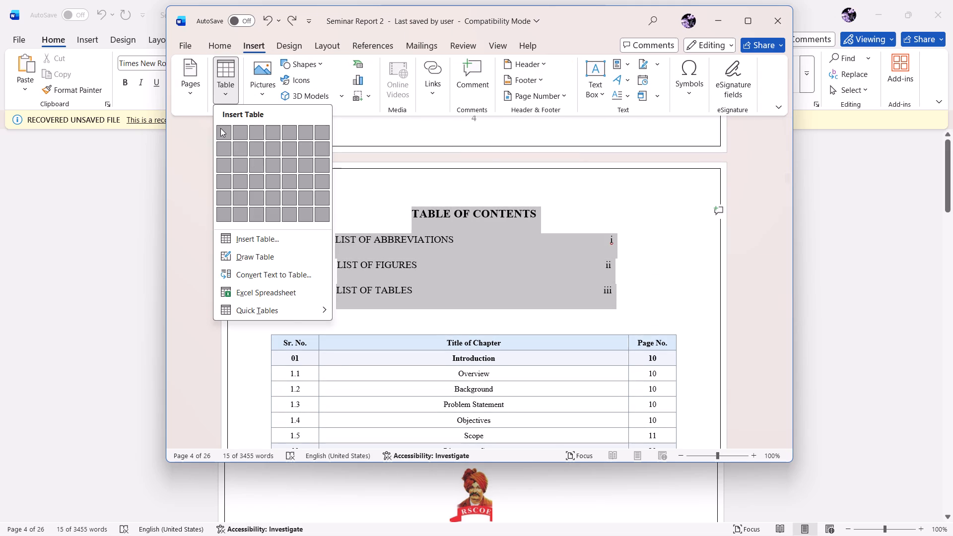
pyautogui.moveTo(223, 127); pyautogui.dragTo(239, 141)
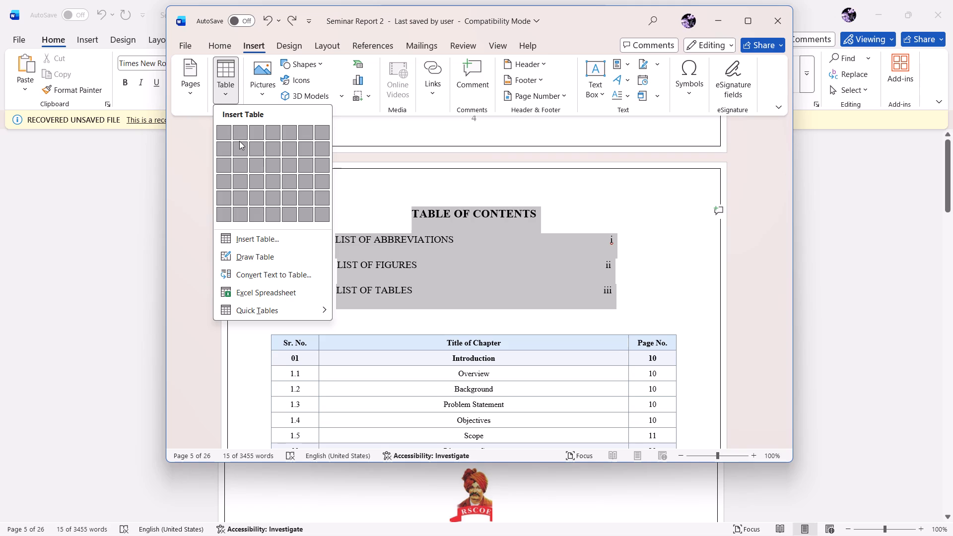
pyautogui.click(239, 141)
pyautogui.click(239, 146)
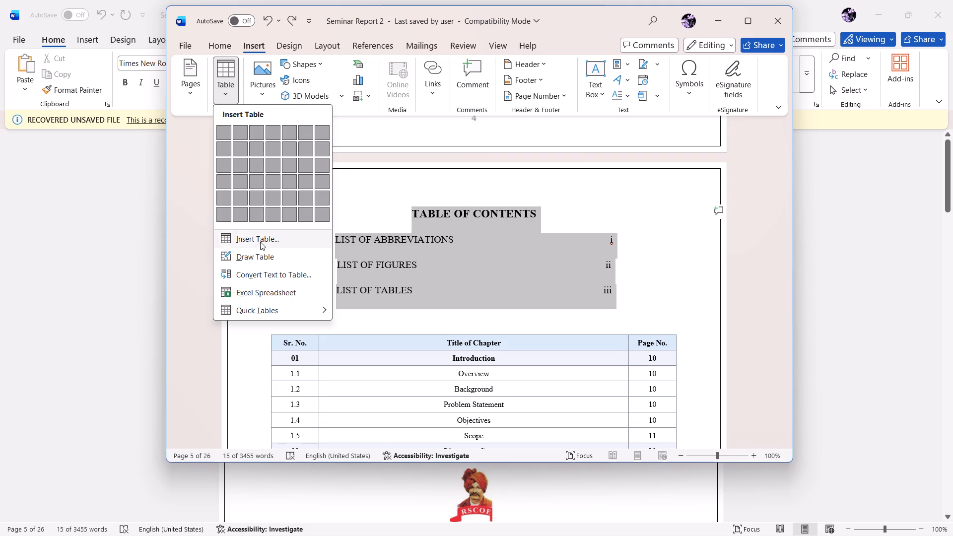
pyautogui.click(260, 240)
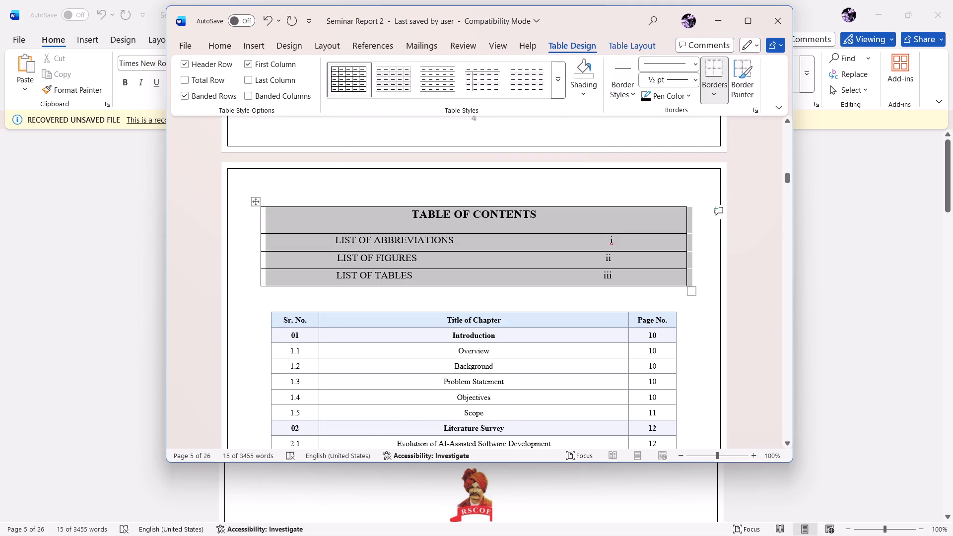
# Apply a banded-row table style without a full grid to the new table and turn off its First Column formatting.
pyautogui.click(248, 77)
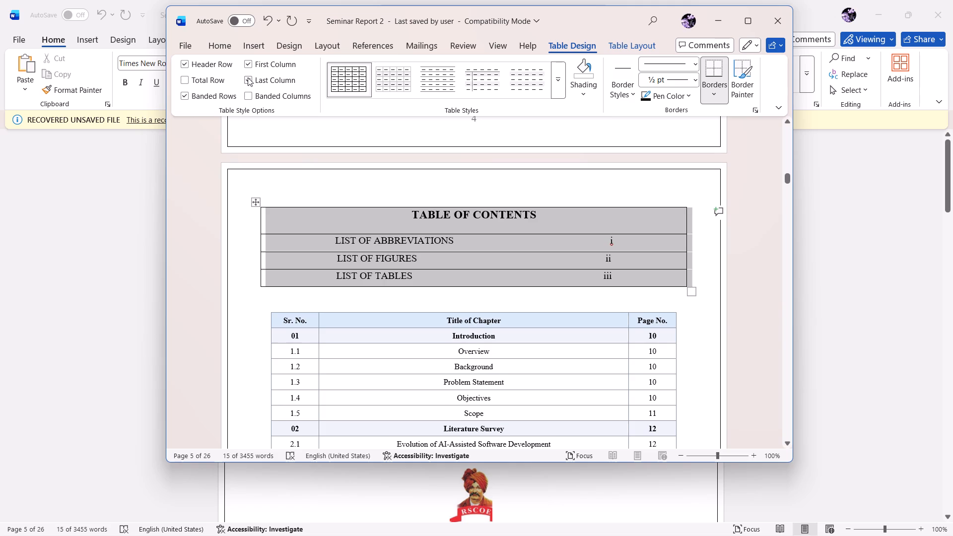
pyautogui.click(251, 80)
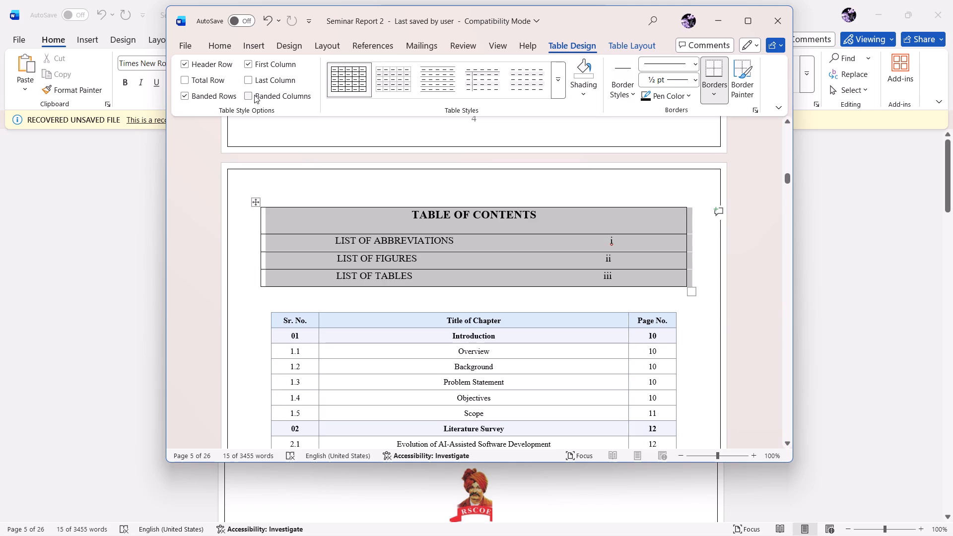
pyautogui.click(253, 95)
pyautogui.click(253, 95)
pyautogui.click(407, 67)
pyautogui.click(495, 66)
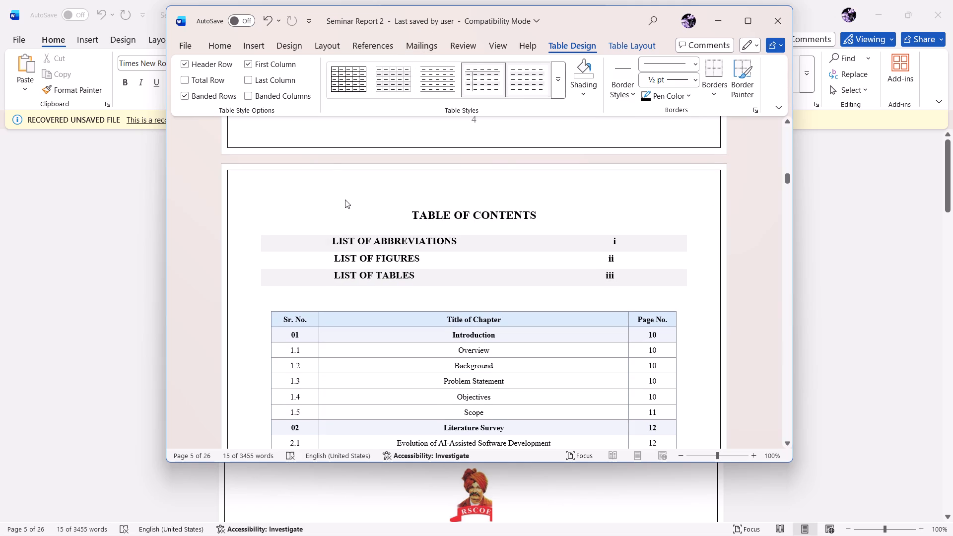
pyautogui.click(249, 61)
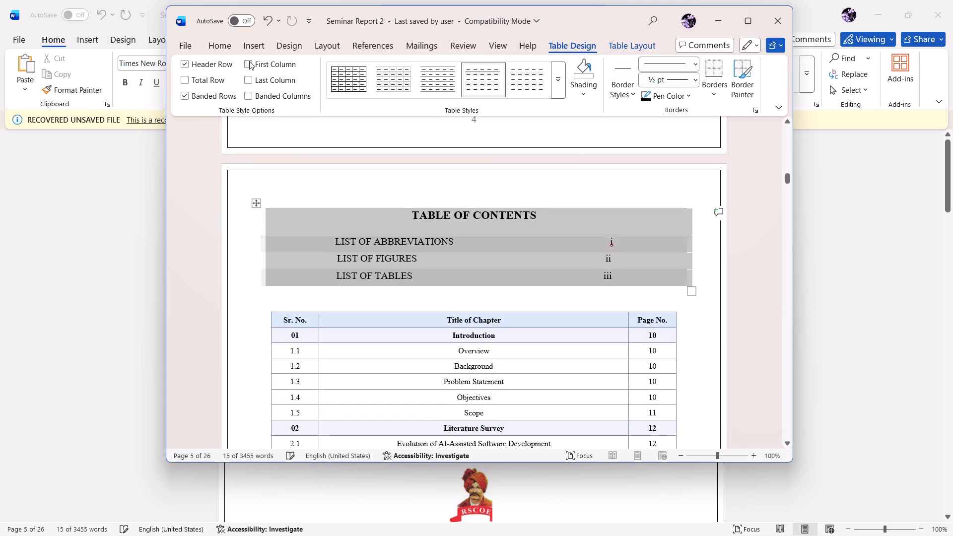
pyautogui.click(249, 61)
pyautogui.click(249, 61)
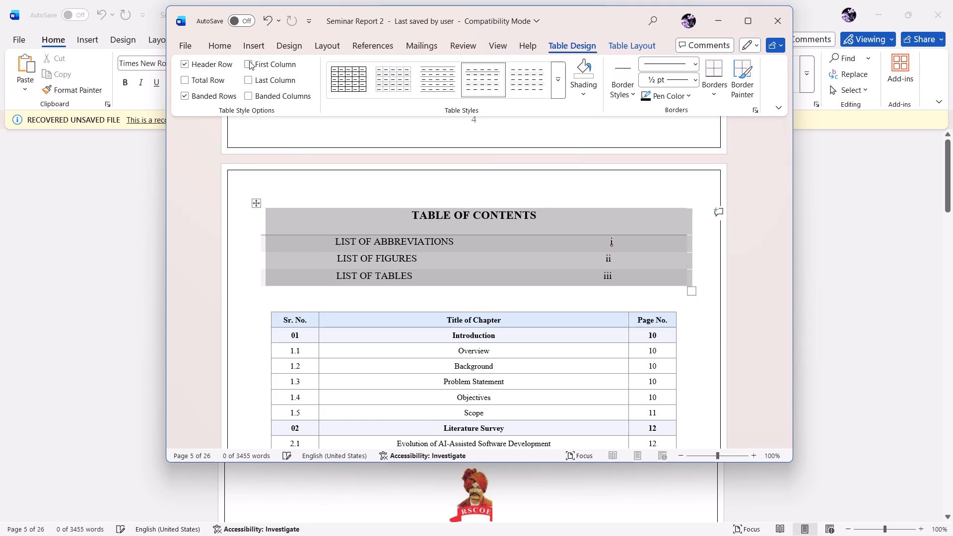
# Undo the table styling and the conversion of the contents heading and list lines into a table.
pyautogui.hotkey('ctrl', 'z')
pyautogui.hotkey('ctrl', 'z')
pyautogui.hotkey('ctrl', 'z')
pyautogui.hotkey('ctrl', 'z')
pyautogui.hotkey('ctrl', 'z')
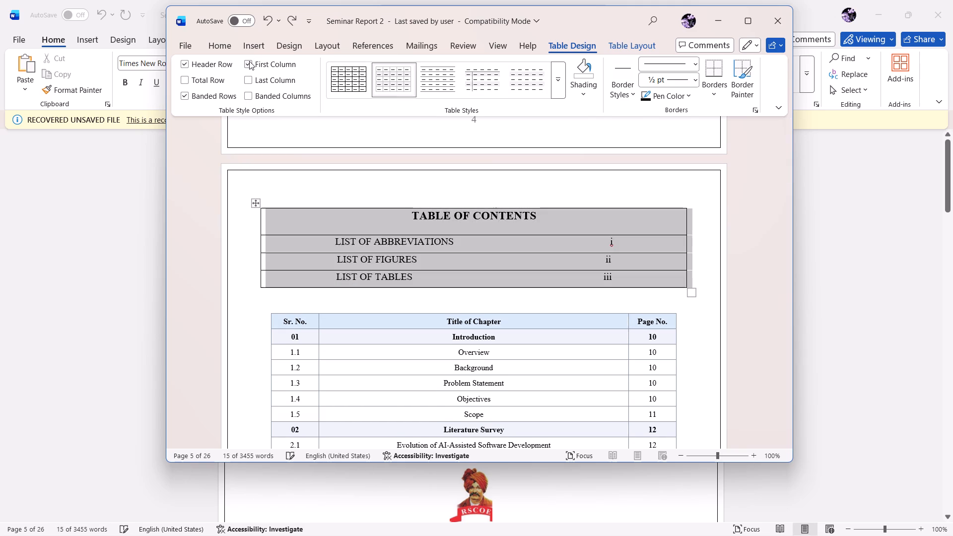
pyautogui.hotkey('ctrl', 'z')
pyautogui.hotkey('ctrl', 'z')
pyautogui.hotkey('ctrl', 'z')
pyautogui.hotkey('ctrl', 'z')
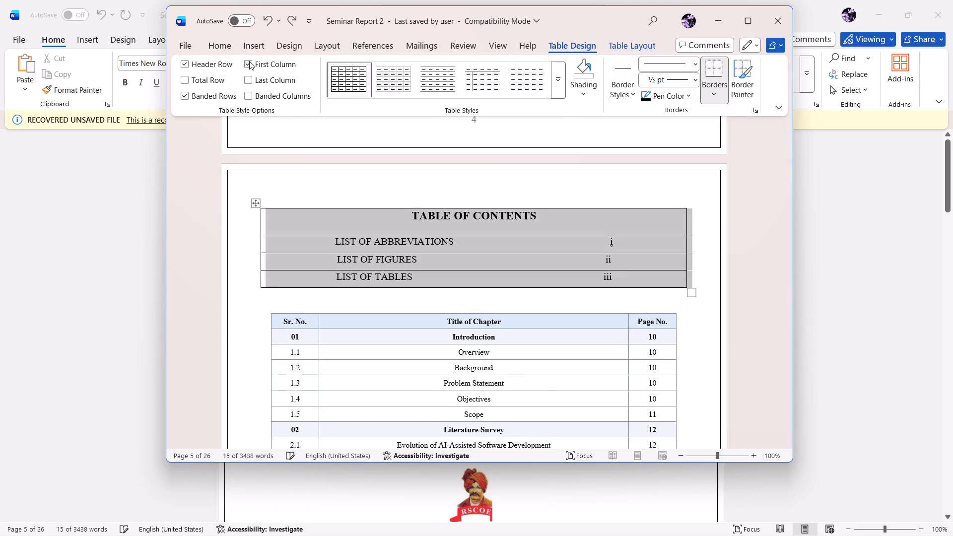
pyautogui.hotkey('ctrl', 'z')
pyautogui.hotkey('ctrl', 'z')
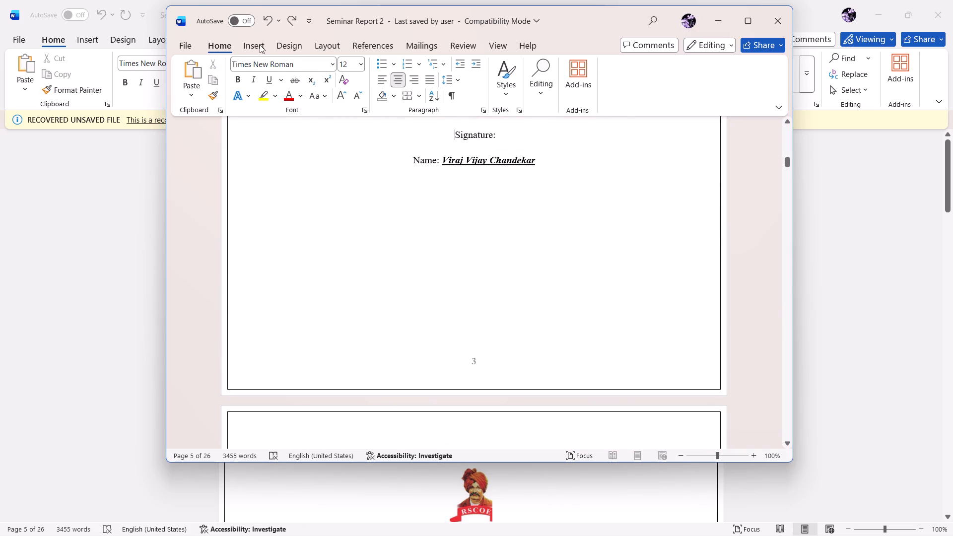
# Examine the table of contents, the lists of abbreviations, figures and tables, and the introduction chapter pages.
pyautogui.scroll(-4, 260, 45)
pyautogui.scroll(-1, 290, 0)
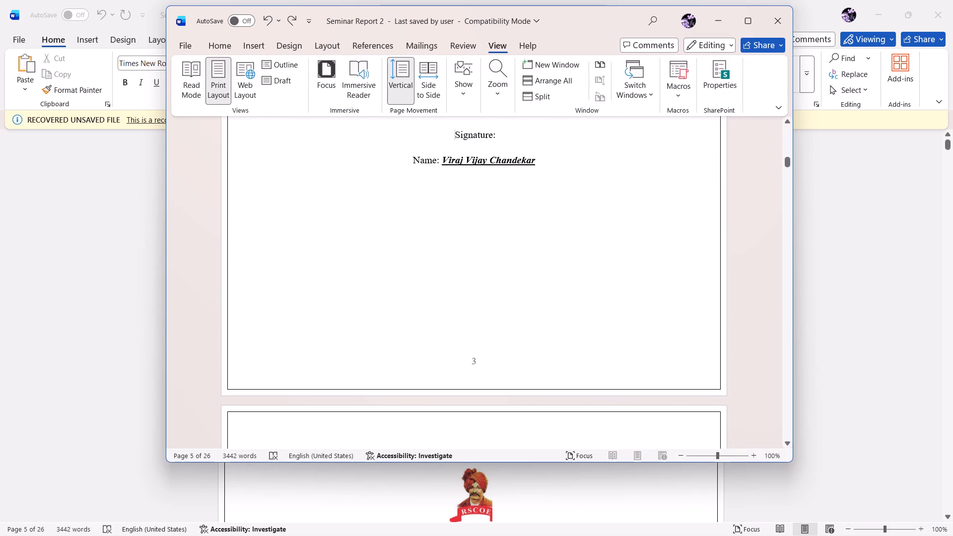
pyautogui.scroll(-11, 438, 208)
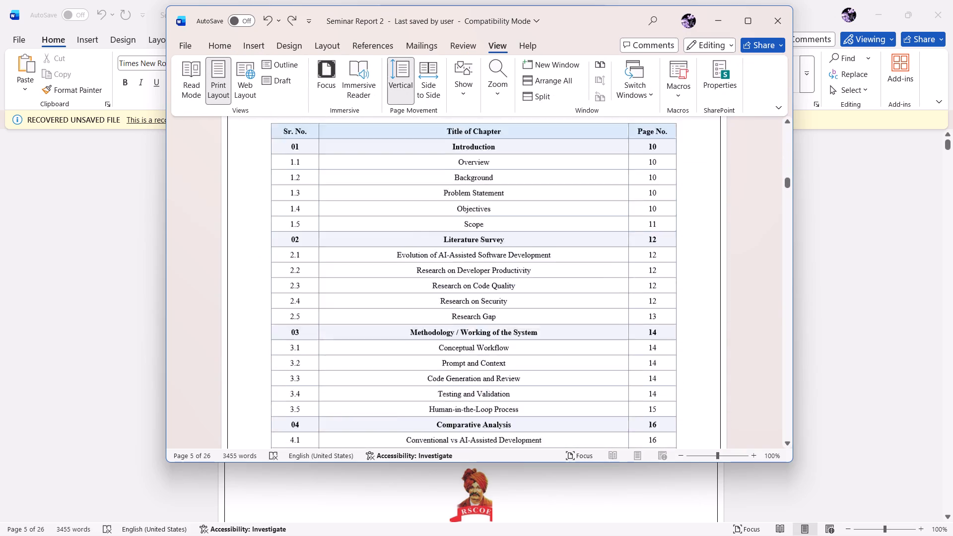
pyautogui.scroll(-11, 438, 208)
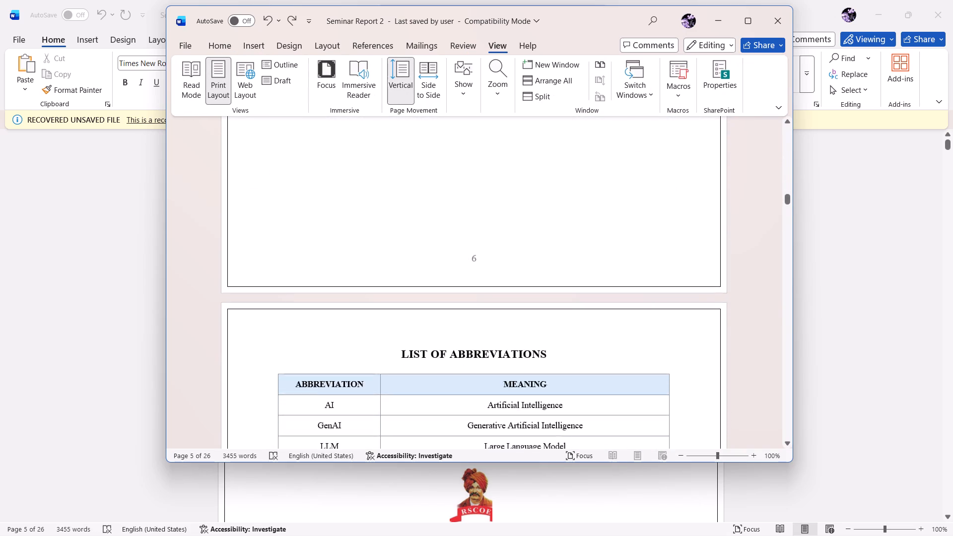
pyautogui.scroll(-9, 438, 208)
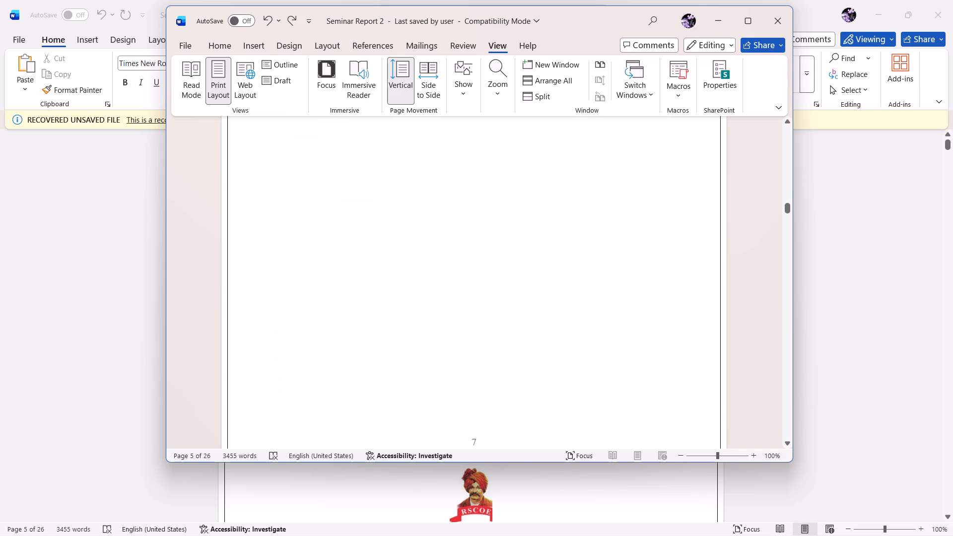
pyautogui.scroll(-6, 438, 208)
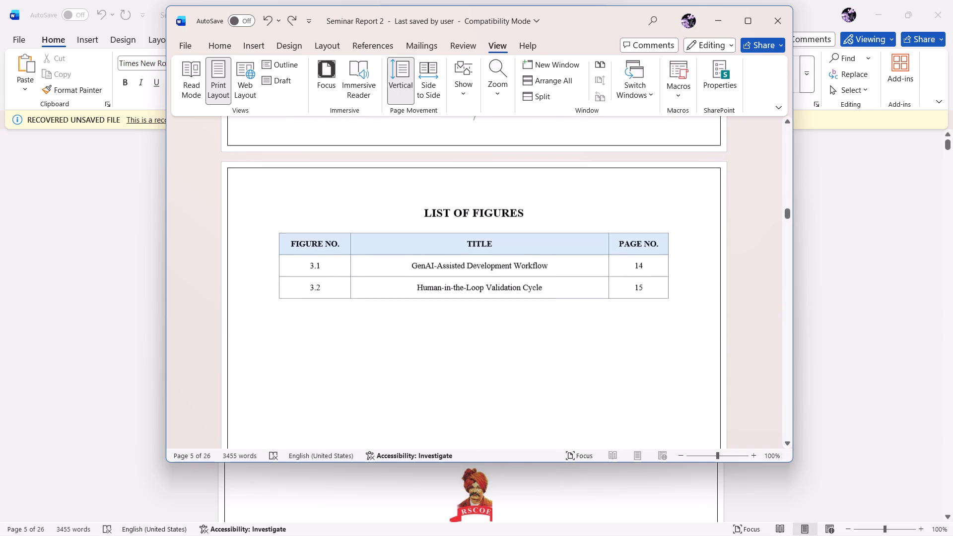
pyautogui.scroll(-8, 438, 208)
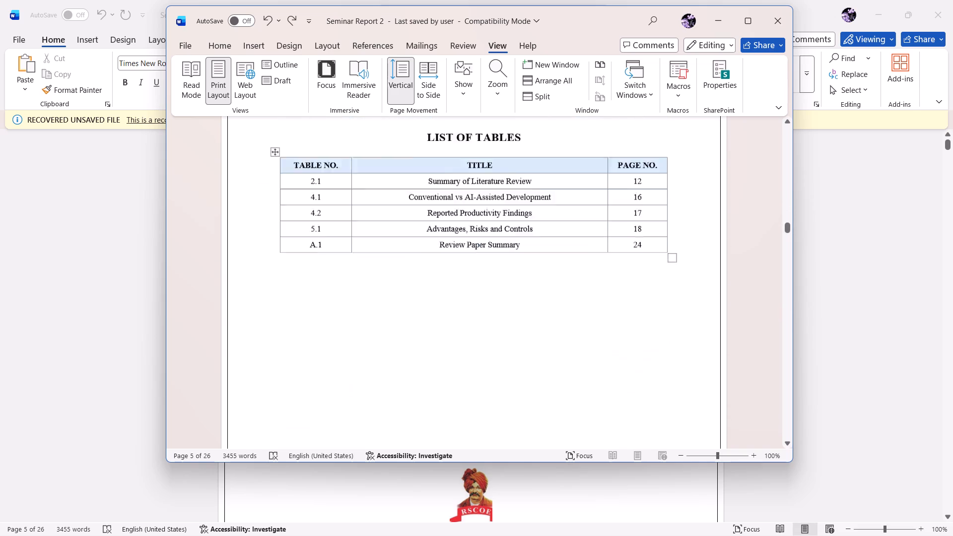
pyautogui.scroll(-2, 438, 208)
pyautogui.scroll(15, 438, 208)
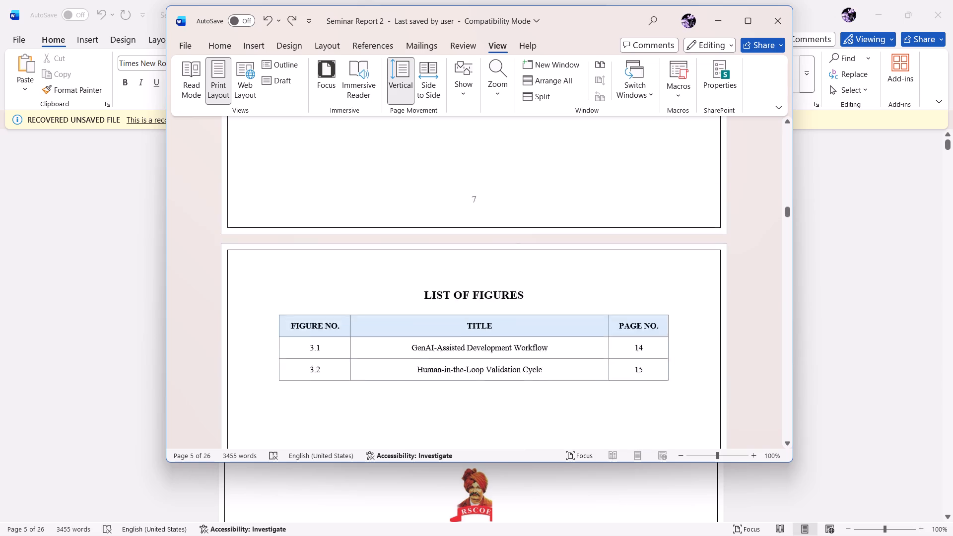
pyautogui.scroll(-20, 438, 208)
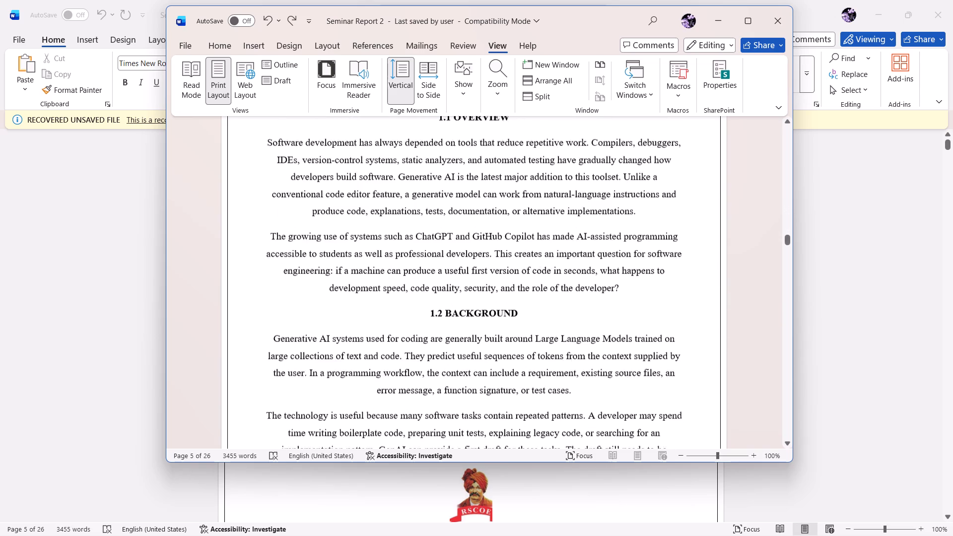
pyautogui.scroll(-7, 438, 208)
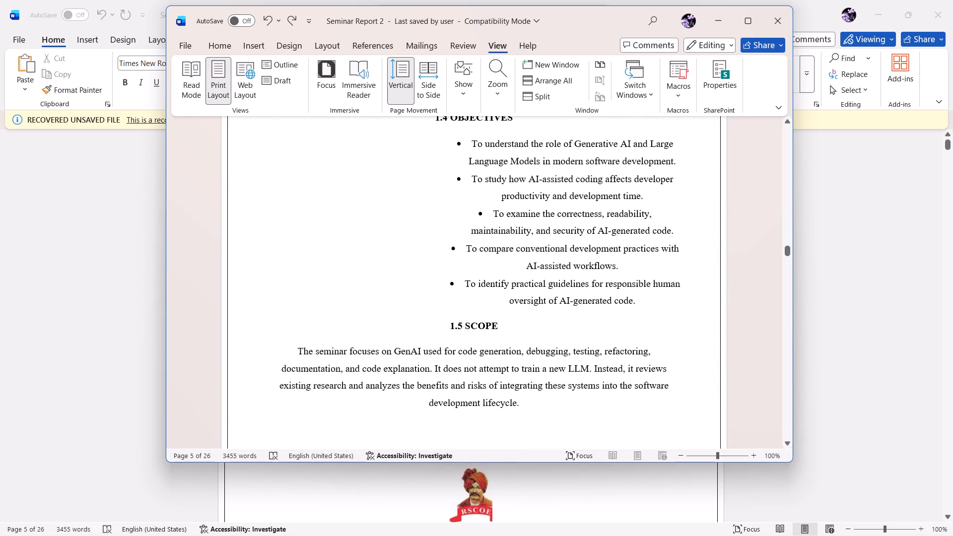
# Decrease the indent of the five bulleted items under "1.4 OBJECTIVES" to bring the list back to the text margin.
pyautogui.scroll(1, 455, 143)
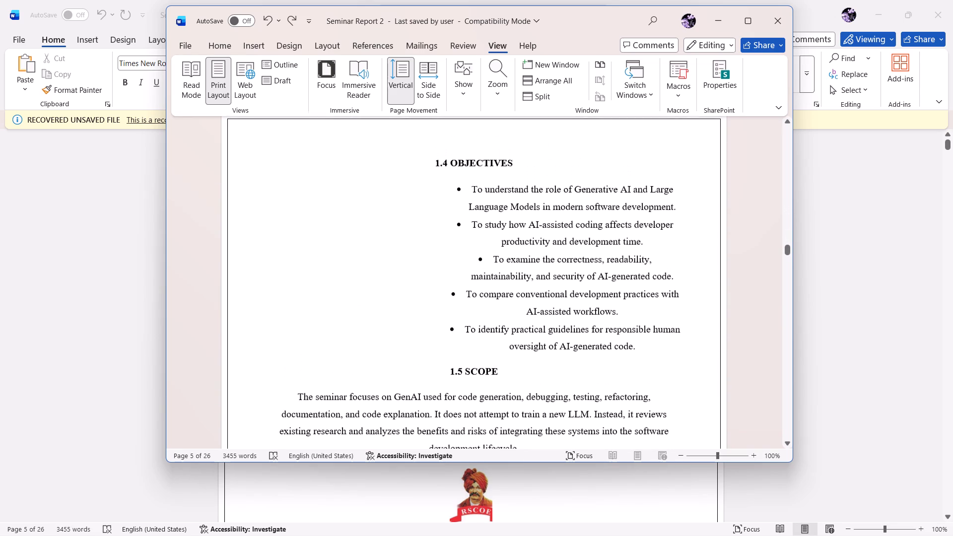
pyautogui.click(513, 233)
pyautogui.rightClick(505, 219)
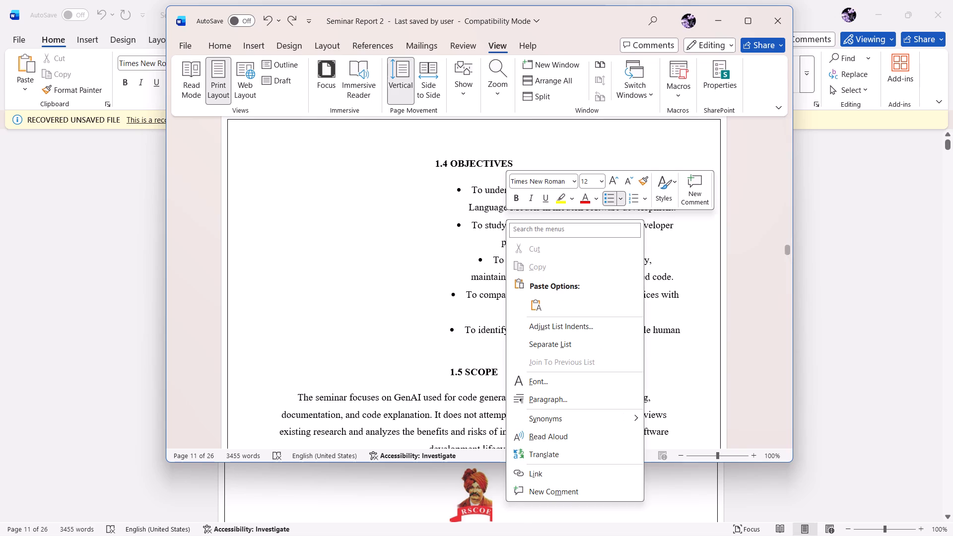
pyautogui.click(470, 207)
pyautogui.moveTo(453, 187); pyautogui.dragTo(699, 357)
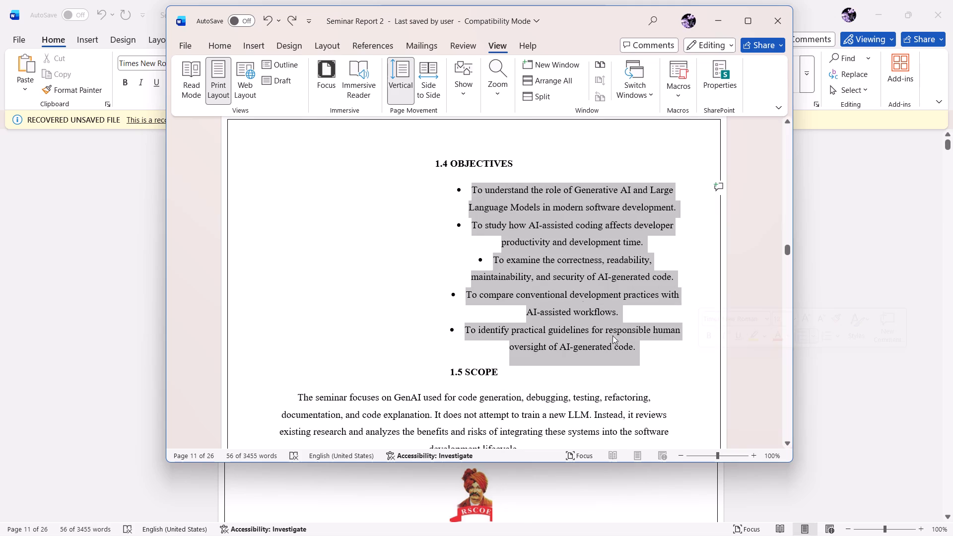
pyautogui.click(224, 47)
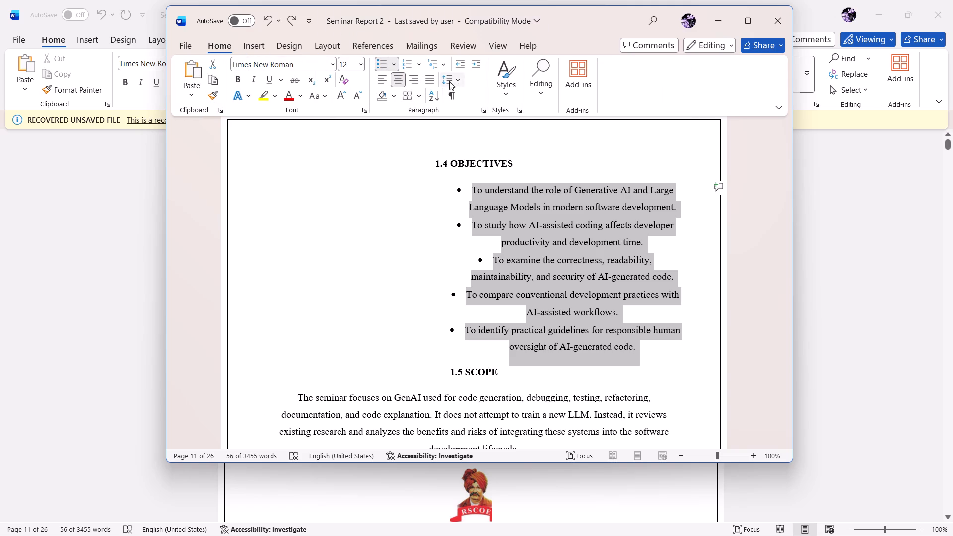
pyautogui.click(460, 68)
pyautogui.tripleClick(460, 68)
pyautogui.click(460, 68)
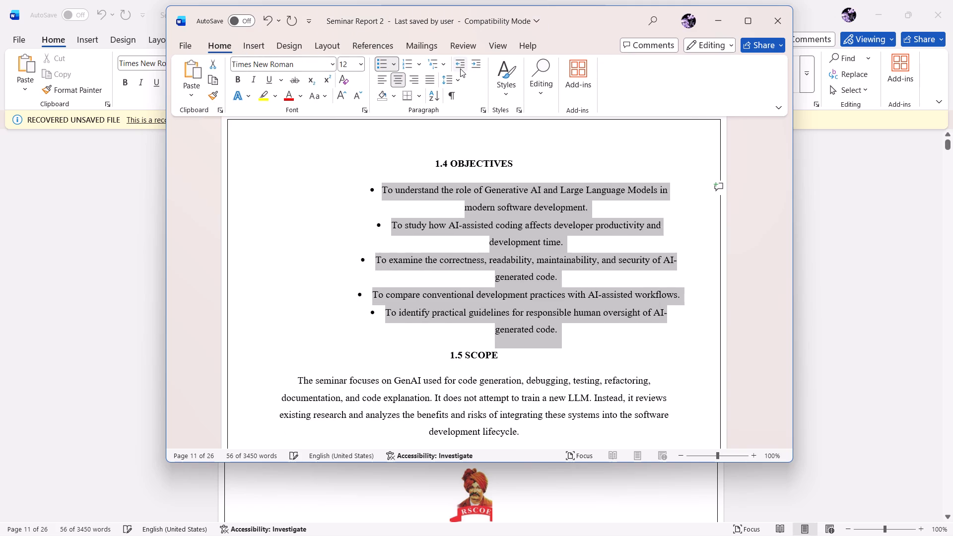
pyautogui.click(460, 68)
pyautogui.click(460, 68)
pyautogui.click(460, 68)
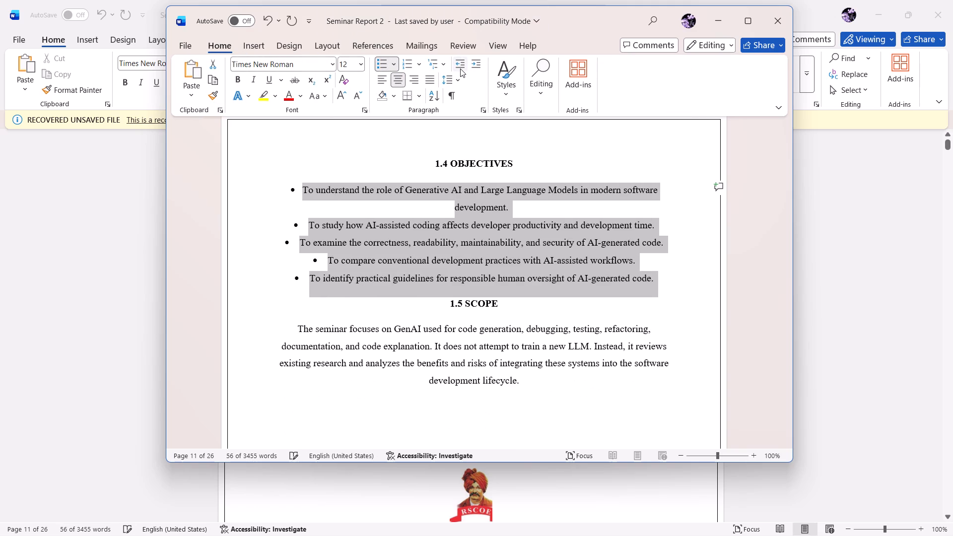
# Left-align the bulleted list under "1.4 OBJECTIVES" and save the document.
pyautogui.click(386, 87)
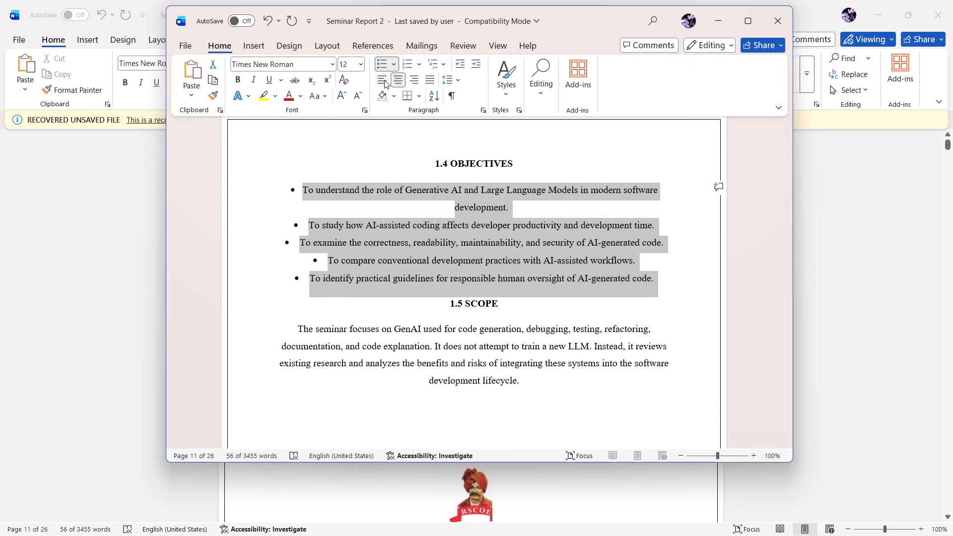
pyautogui.click(384, 80)
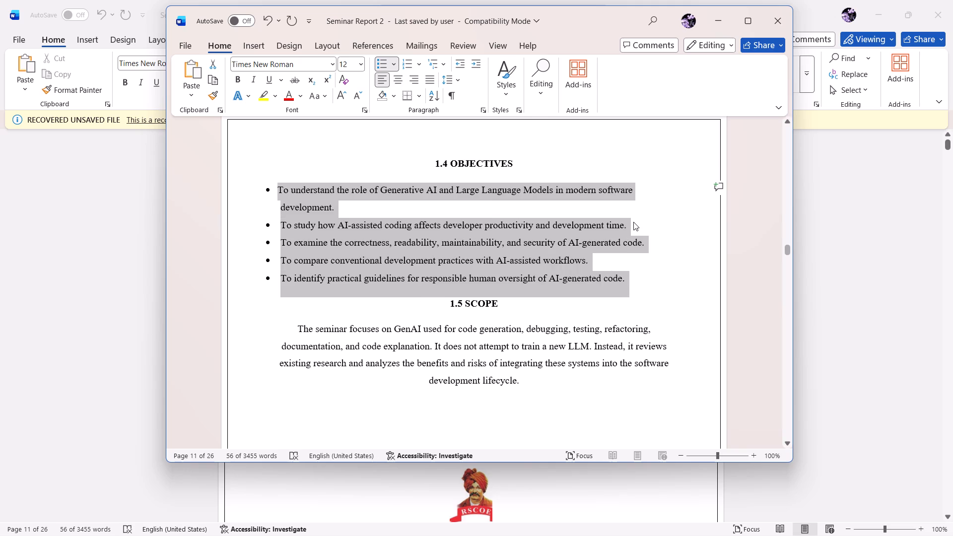
pyautogui.click(633, 222)
pyautogui.hotkey('ctrl', 's')
# Examine the Chapter 2 Literature Survey pages, sections 2.1 to 2.4, for formatting and flagged text.
pyautogui.scroll(-12, 633, 222)
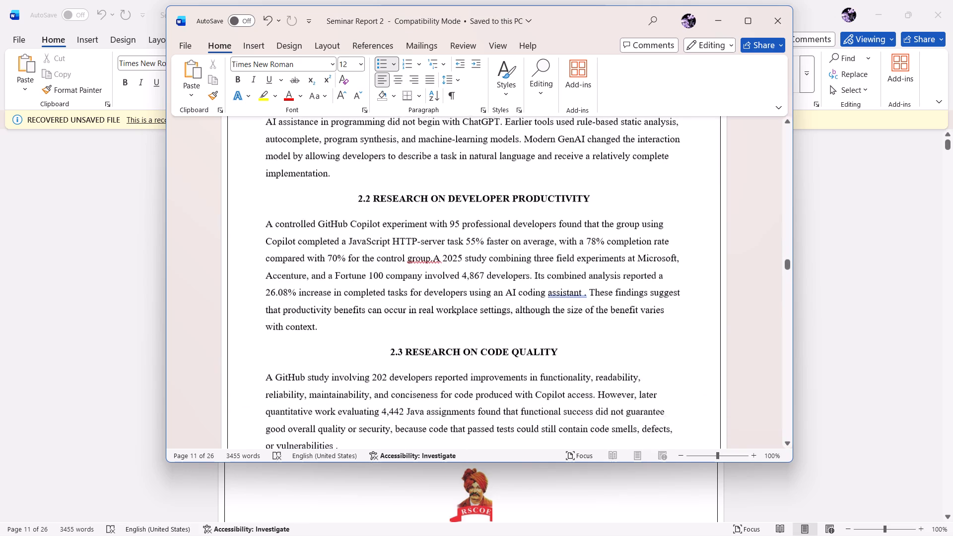
pyautogui.scroll(-1, 633, 222)
pyautogui.scroll(2, 633, 222)
pyautogui.scroll(-1, 633, 222)
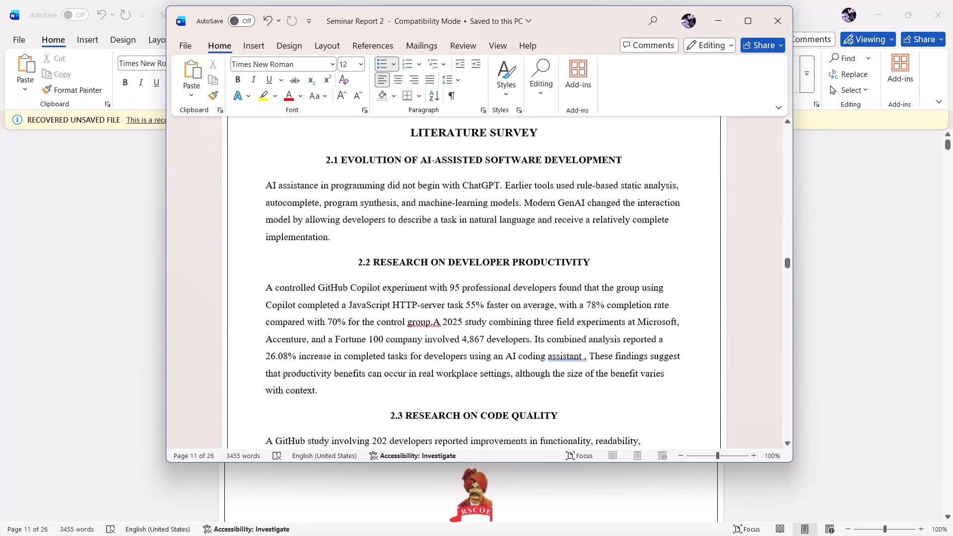
pyautogui.scroll(-5, 633, 222)
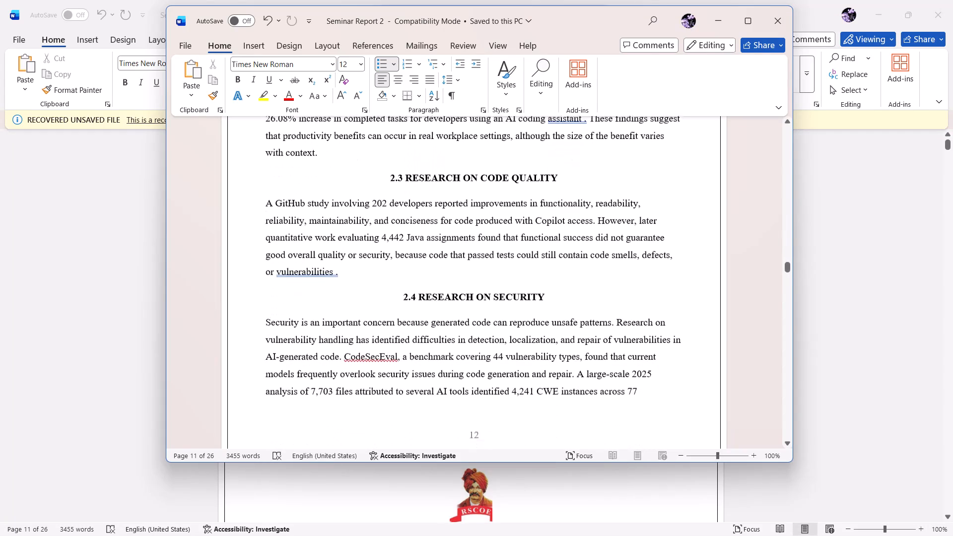
pyautogui.scroll(-2, 633, 222)
pyautogui.scroll(6, 633, 222)
pyautogui.scroll(-1, 633, 222)
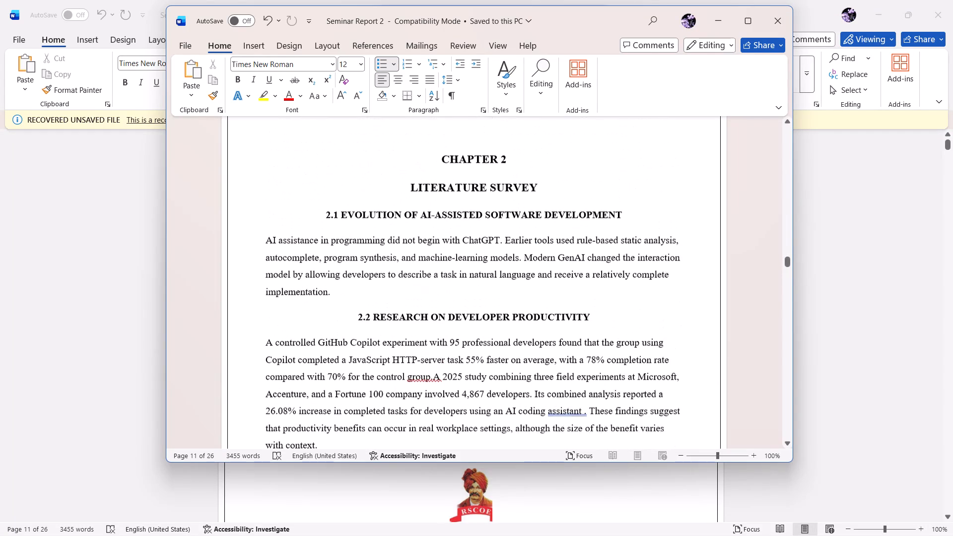
# Ignore once the grammar flag on "types ." in the last paragraph of section 2.4.
pyautogui.scroll(-5, 633, 222)
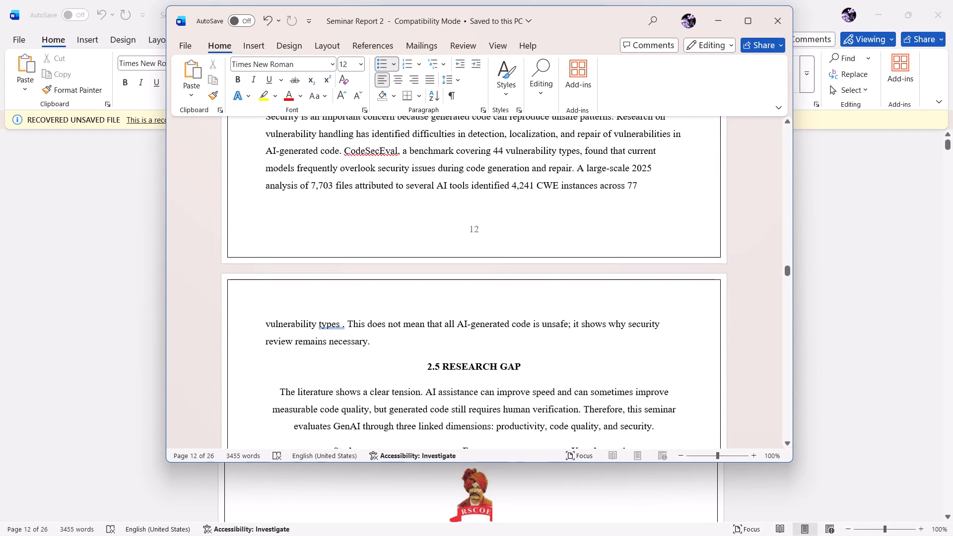
pyautogui.rightClick(336, 325)
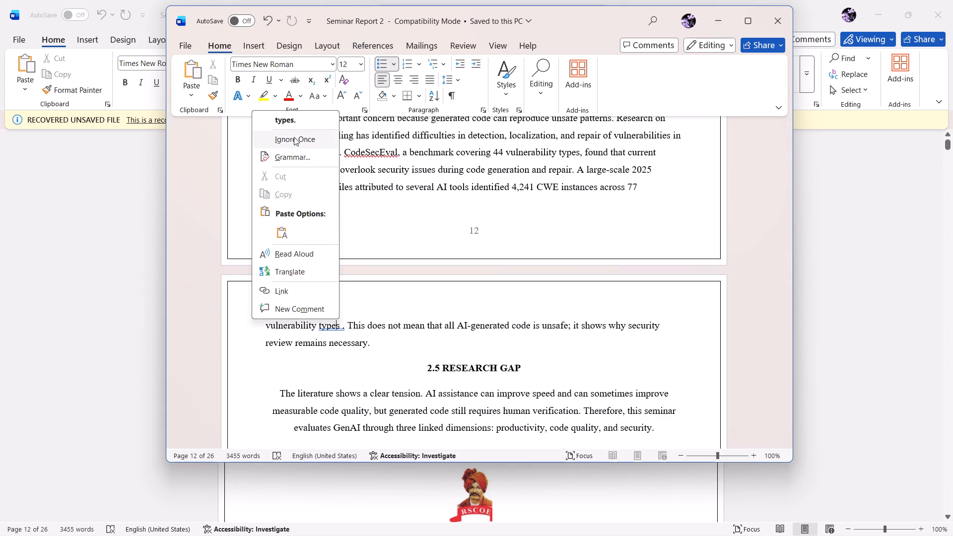
pyautogui.click(294, 137)
# Ignore all spelling flags for "Kalliamvakou" in the Study column of the table under "2.5 RESEARCH GAP".
pyautogui.scroll(-4, 387, 244)
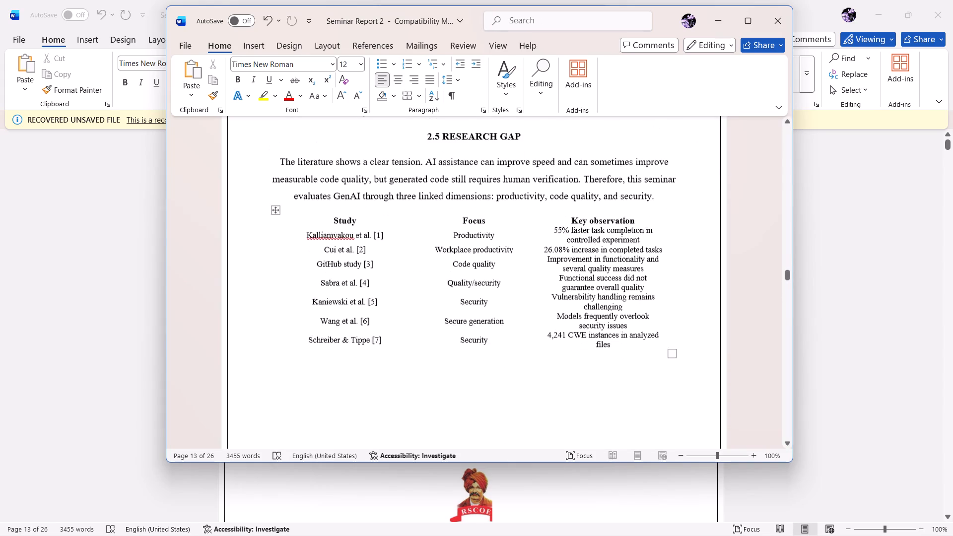
pyautogui.scroll(-2, 387, 244)
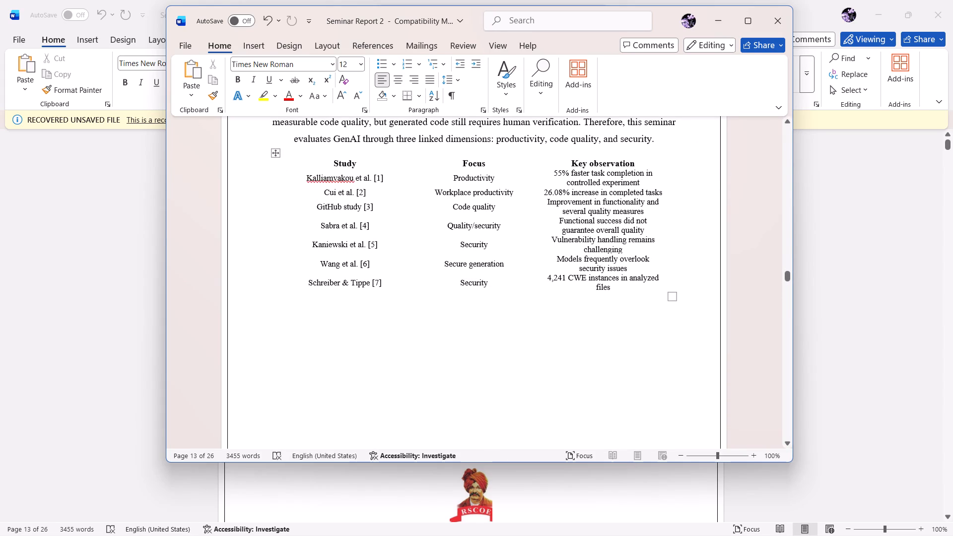
pyautogui.rightClick(332, 174)
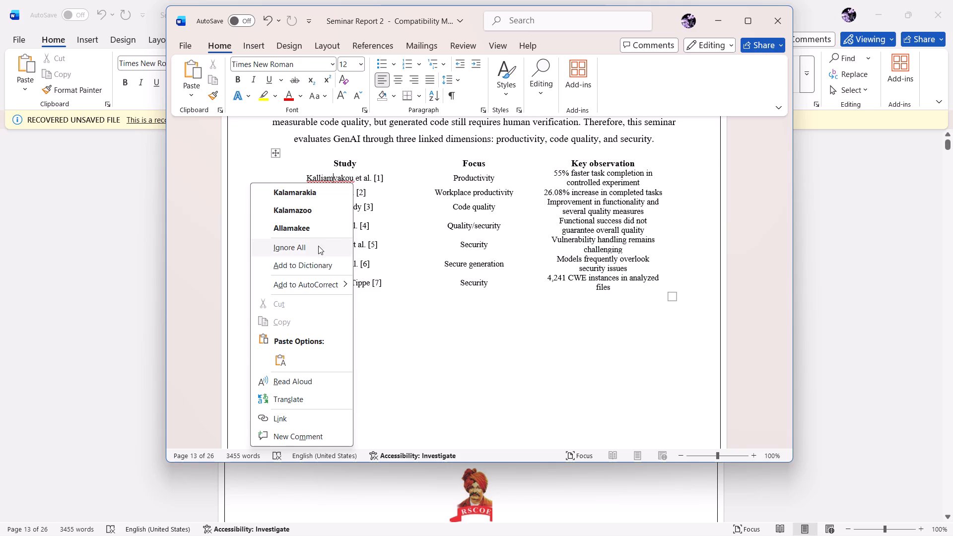
pyautogui.click(321, 250)
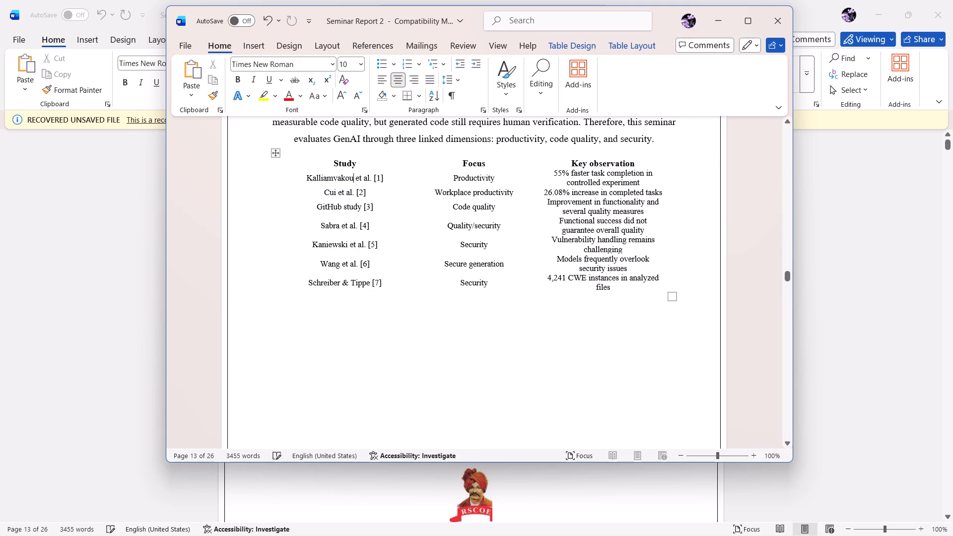
# Left-align the body paragraph under "3.1 CONCEPTUAL WORKFLOW".
pyautogui.scroll(-8, 404, 264)
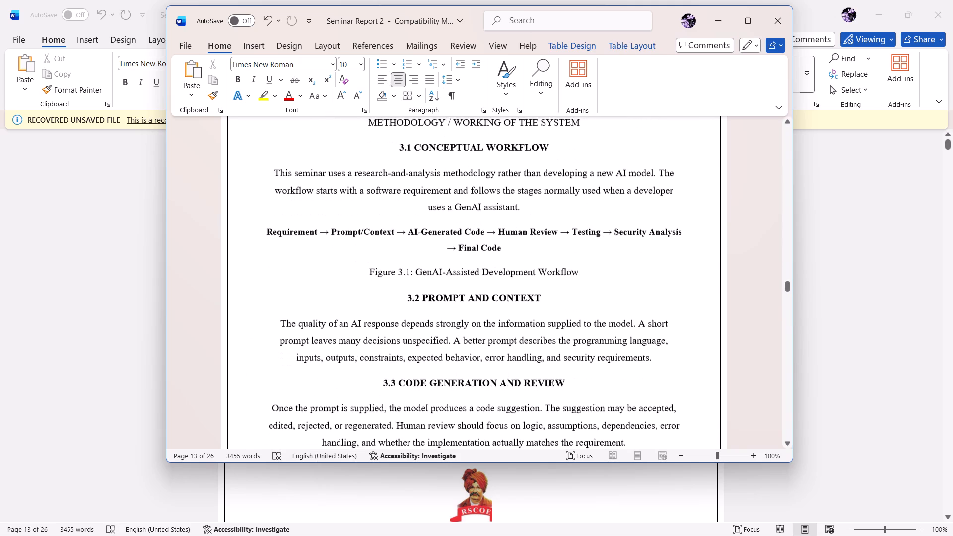
pyautogui.scroll(-6, 404, 264)
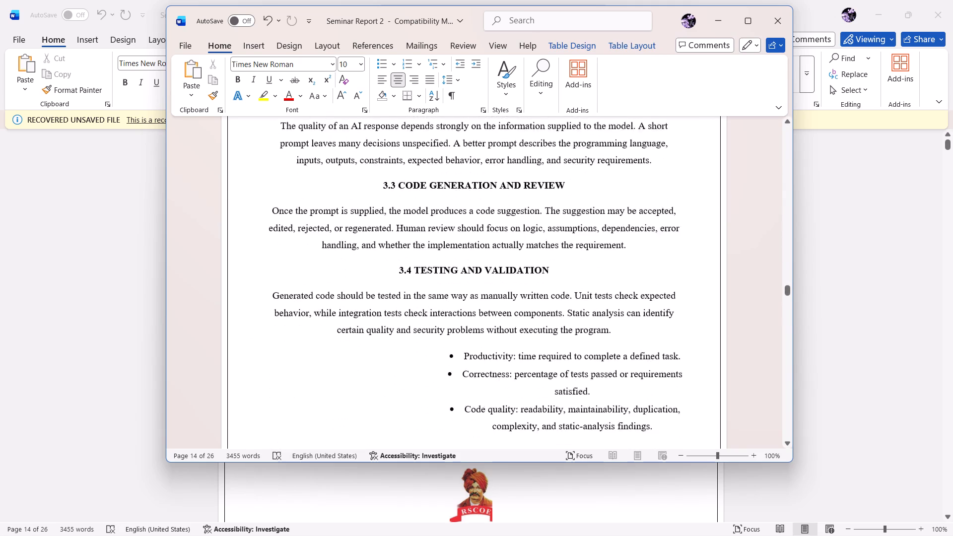
pyautogui.scroll(-3, 404, 264)
pyautogui.scroll(9, 404, 264)
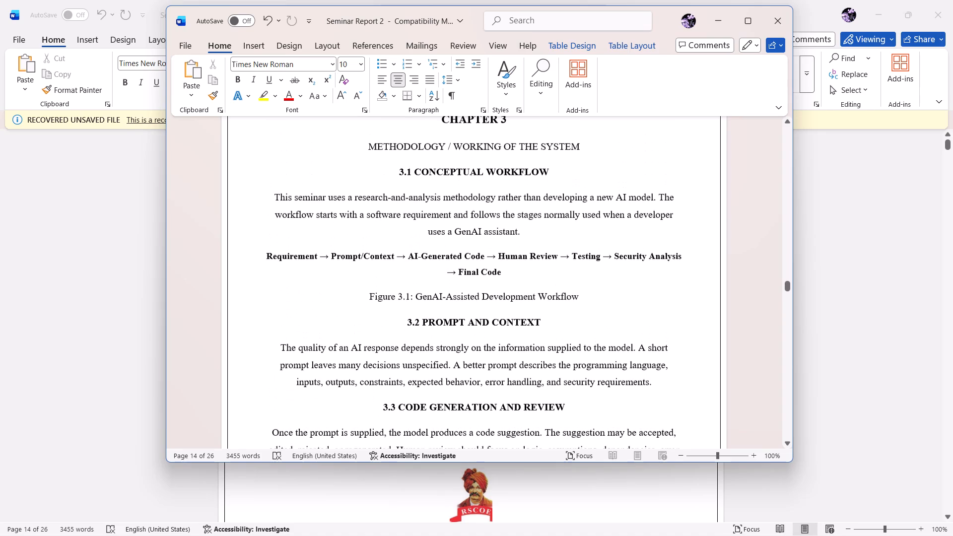
pyautogui.moveTo(276, 193); pyautogui.dragTo(514, 242)
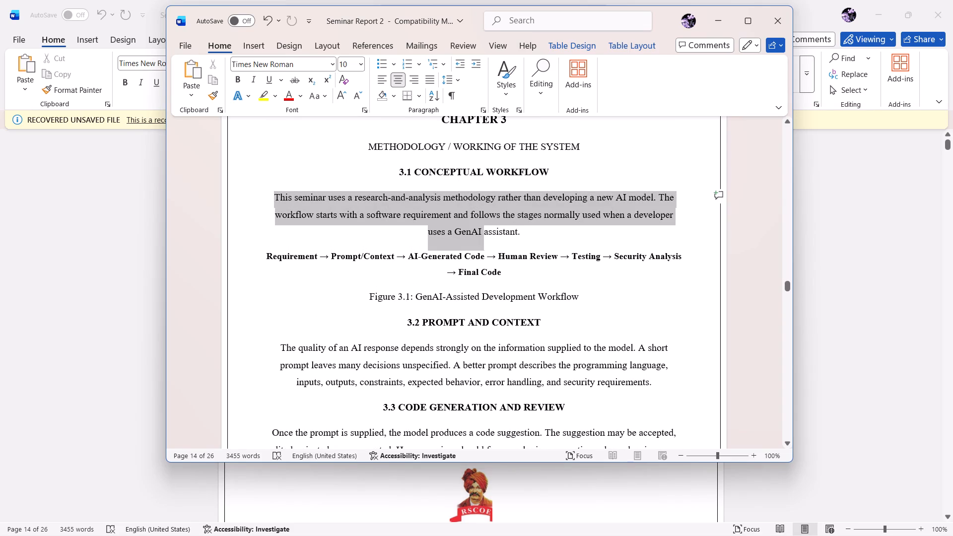
pyautogui.moveTo(514, 242); pyautogui.dragTo(521, 244)
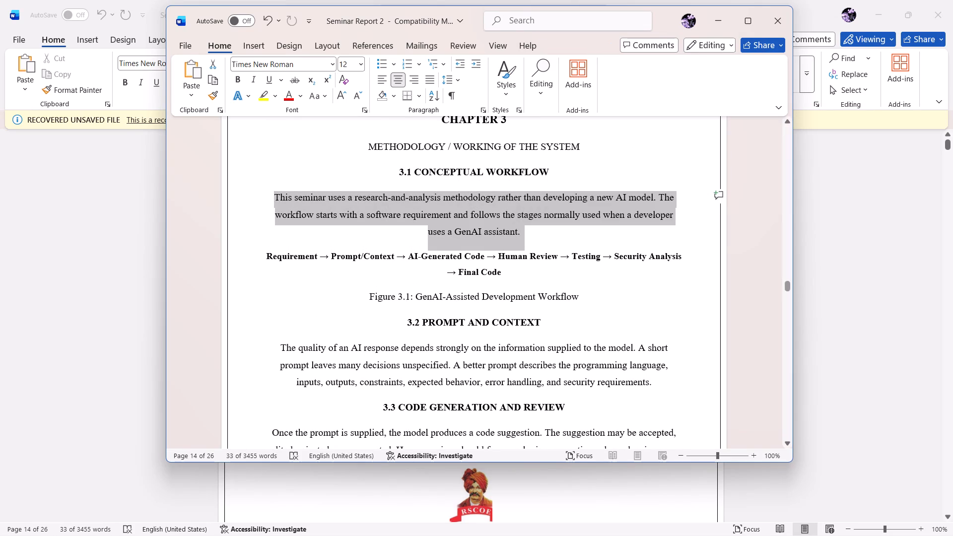
pyautogui.click(382, 80)
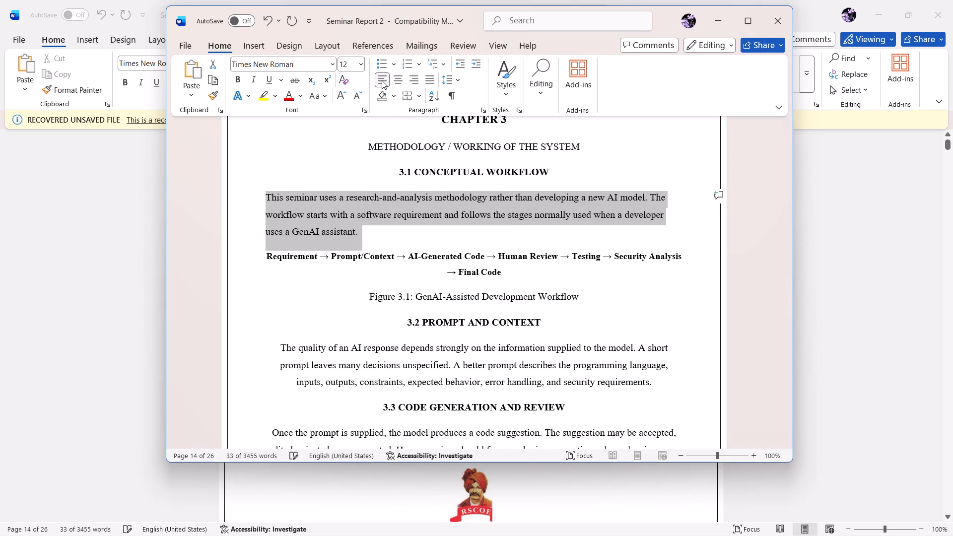
pyautogui.click(350, 157)
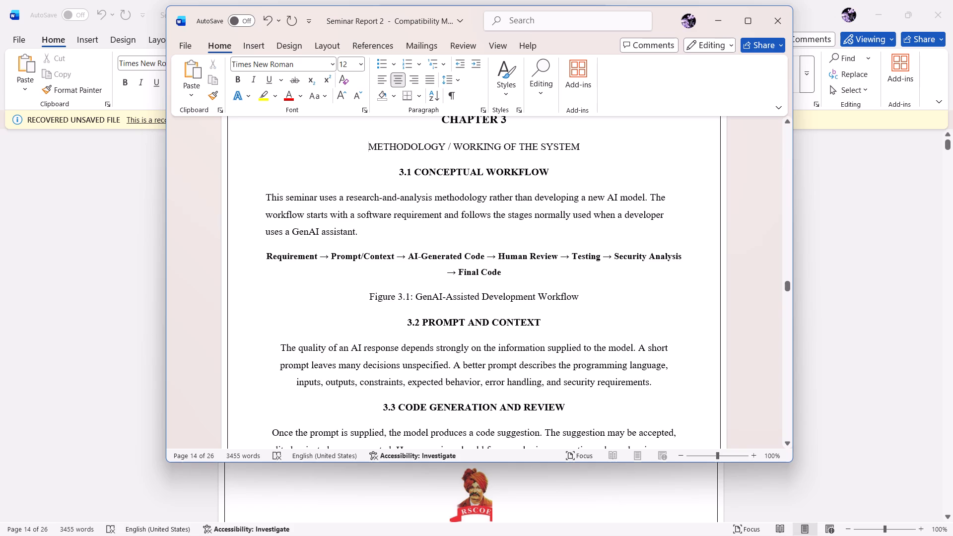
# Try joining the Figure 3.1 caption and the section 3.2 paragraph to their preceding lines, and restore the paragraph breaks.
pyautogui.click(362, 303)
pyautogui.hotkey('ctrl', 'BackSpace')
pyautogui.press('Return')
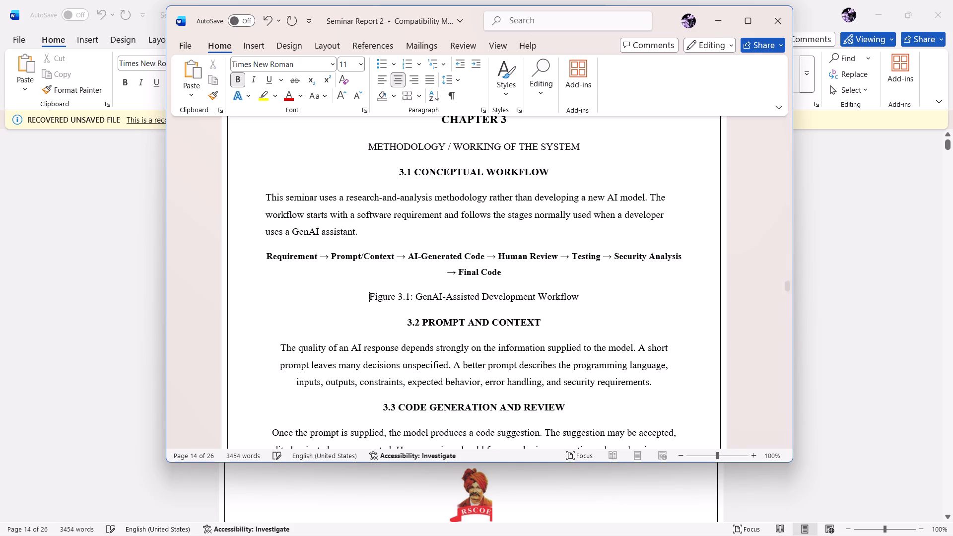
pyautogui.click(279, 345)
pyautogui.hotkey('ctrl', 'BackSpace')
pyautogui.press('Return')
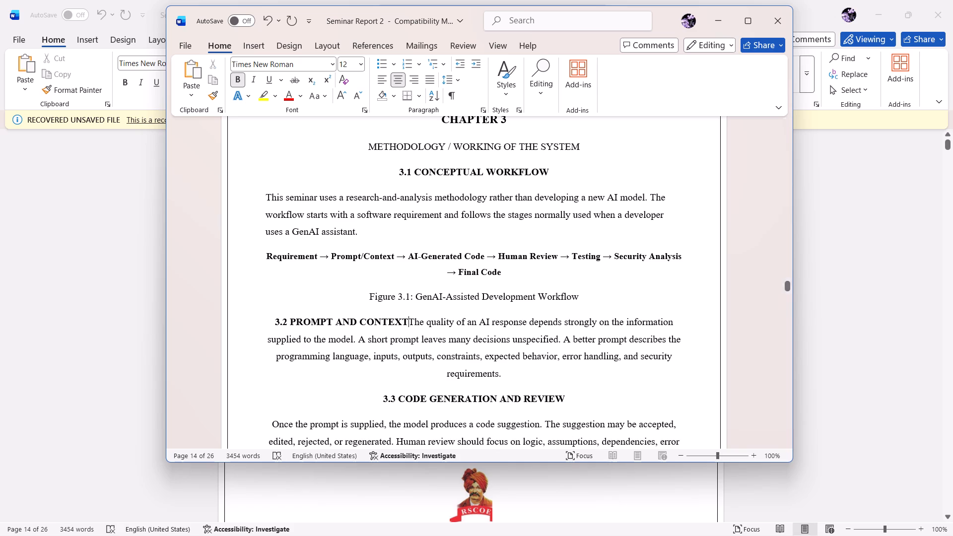
# Left-align the body paragraph under "3.2 PROMPT AND CONTEXT".
pyautogui.moveTo(279, 348); pyautogui.dragTo(509, 397)
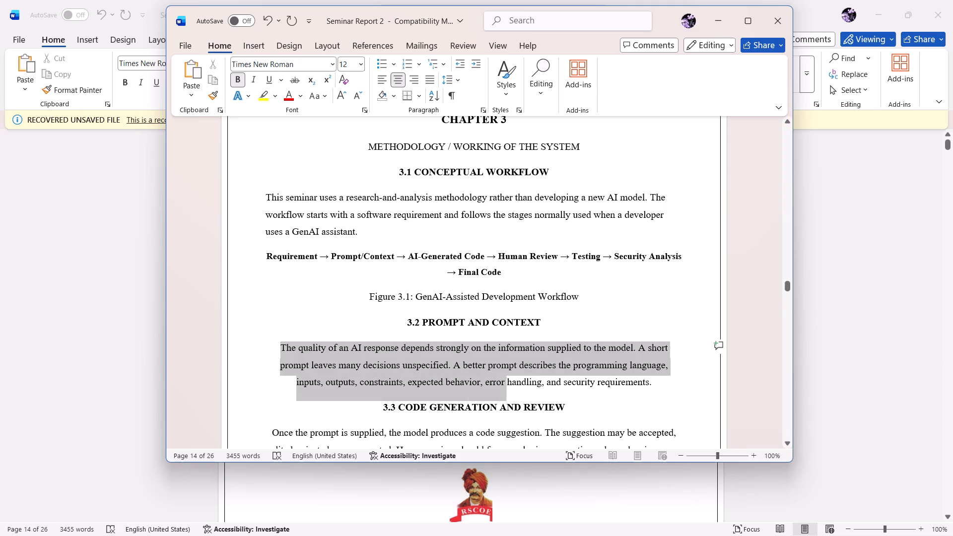
pyautogui.moveTo(509, 397); pyautogui.dragTo(689, 380)
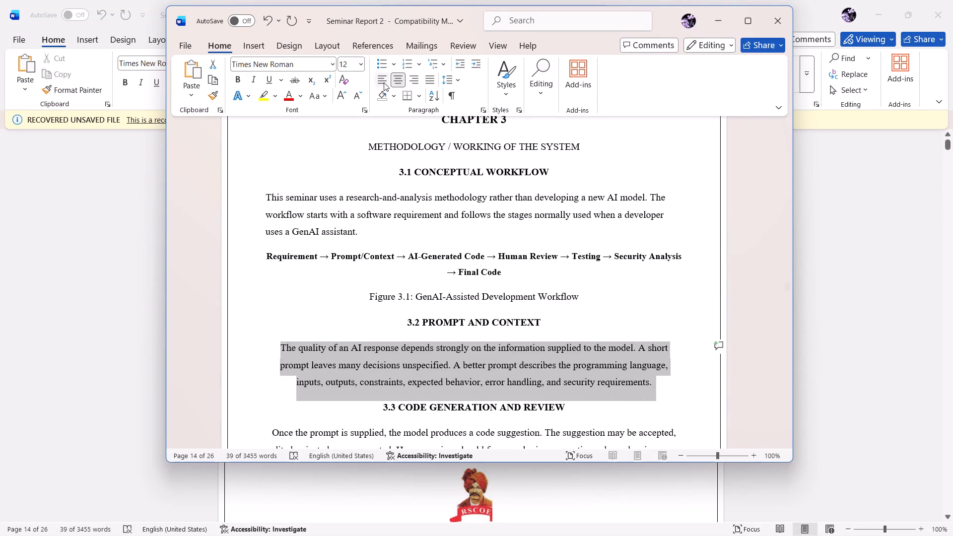
pyautogui.click(384, 82)
pyautogui.click(328, 308)
# Left-align the body paragraph under "3.3 CODE GENERATION AND REVIEW".
pyautogui.scroll(-1, 328, 308)
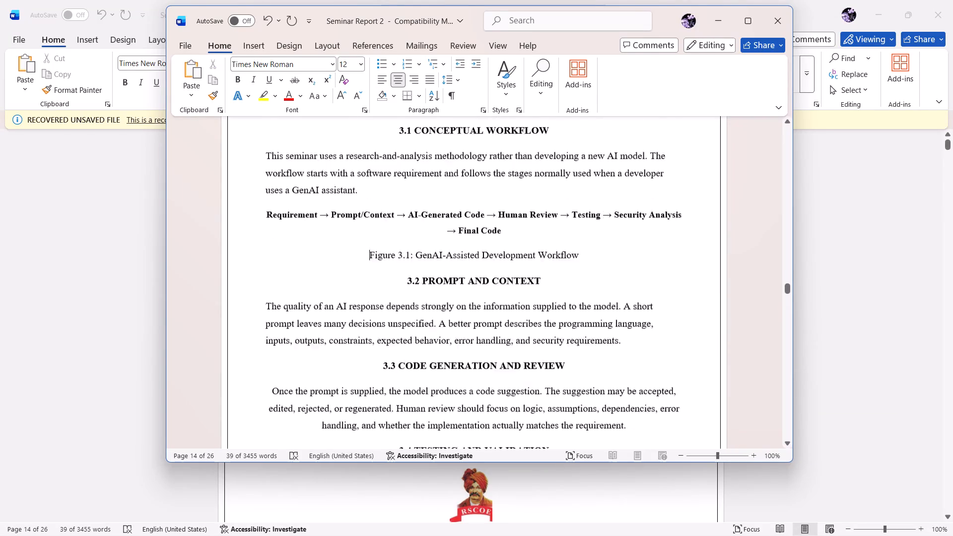
pyautogui.scroll(-1, 328, 308)
pyautogui.moveTo(272, 213); pyautogui.dragTo(420, 240)
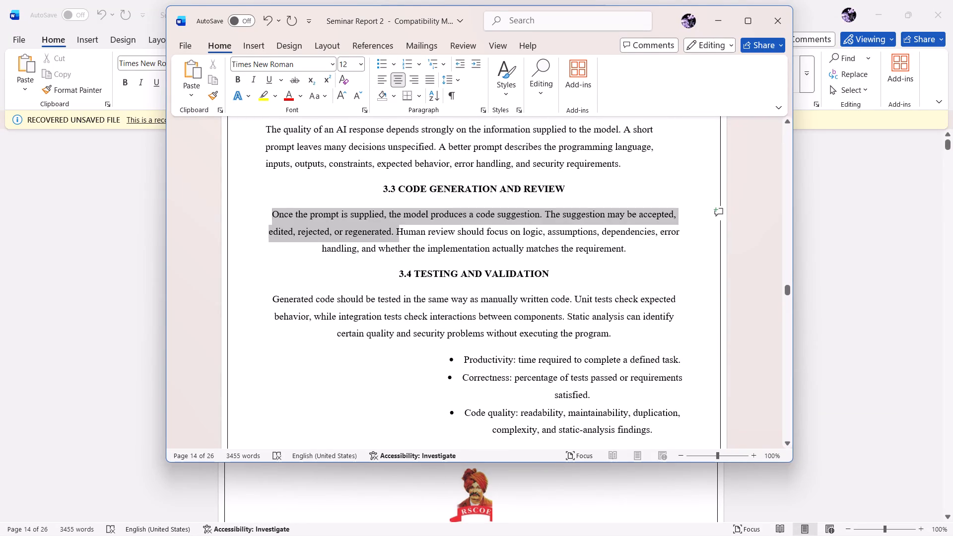
pyautogui.moveTo(420, 240); pyautogui.dragTo(648, 260)
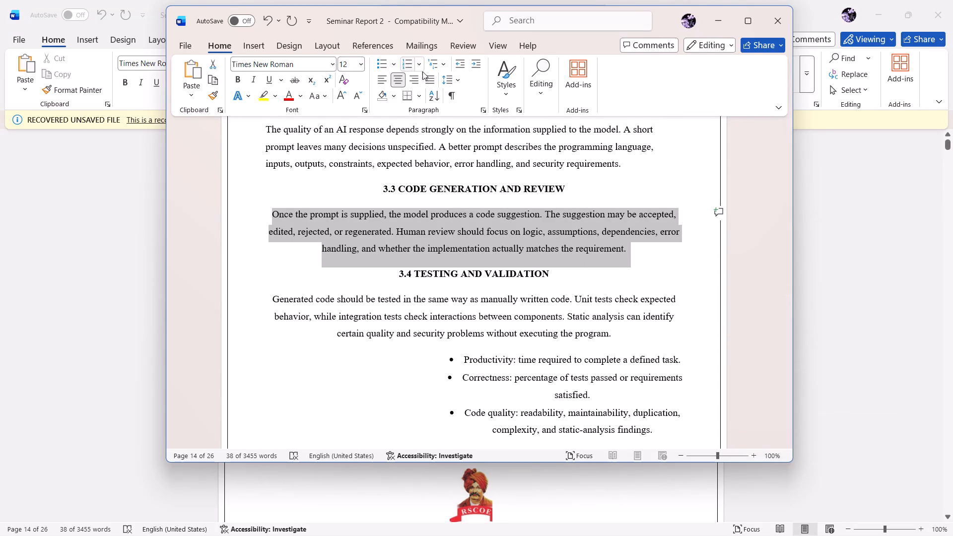
pyautogui.click(458, 64)
pyautogui.click(380, 81)
pyautogui.click(292, 291)
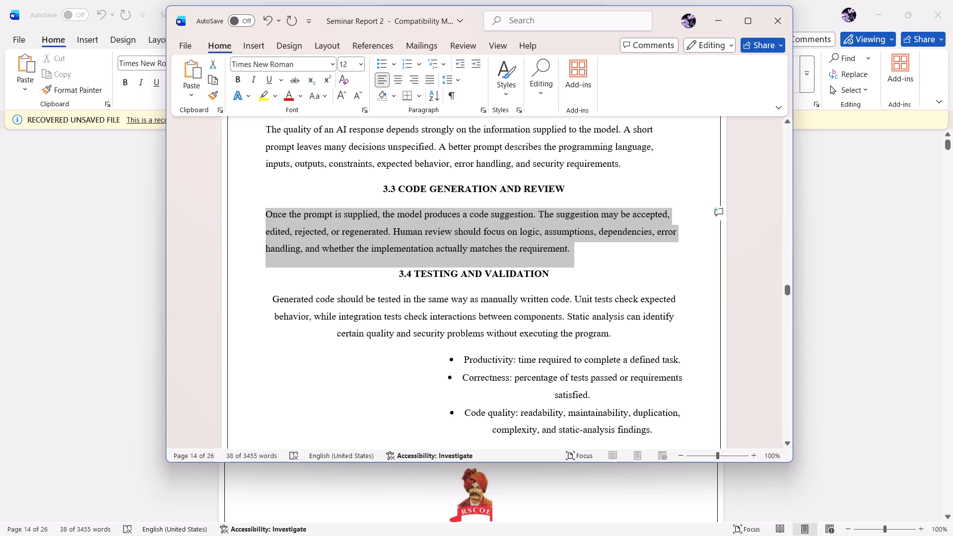
# Left-align the body paragraph under "3.4 TESTING AND VALIDATION".
pyautogui.moveTo(271, 299); pyautogui.dragTo(637, 319)
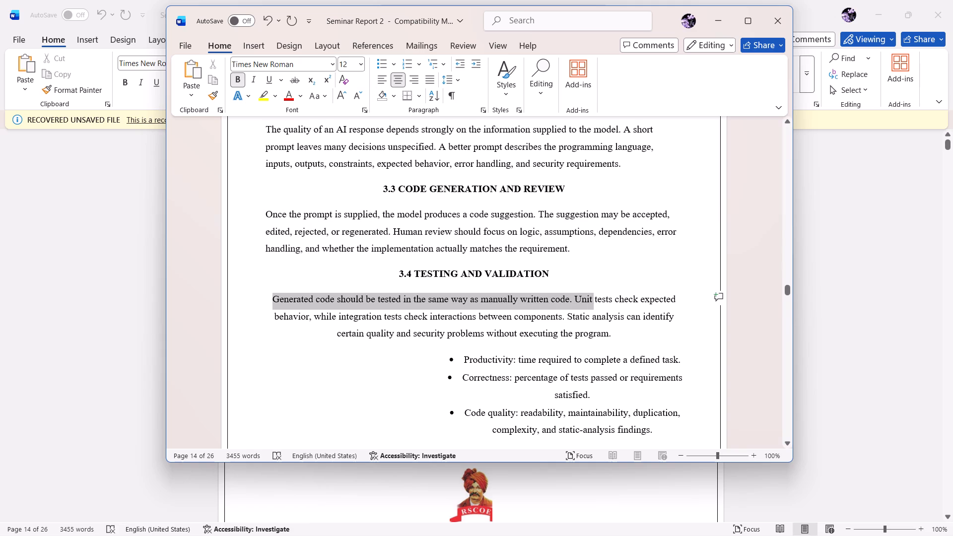
pyautogui.moveTo(637, 319); pyautogui.dragTo(652, 335)
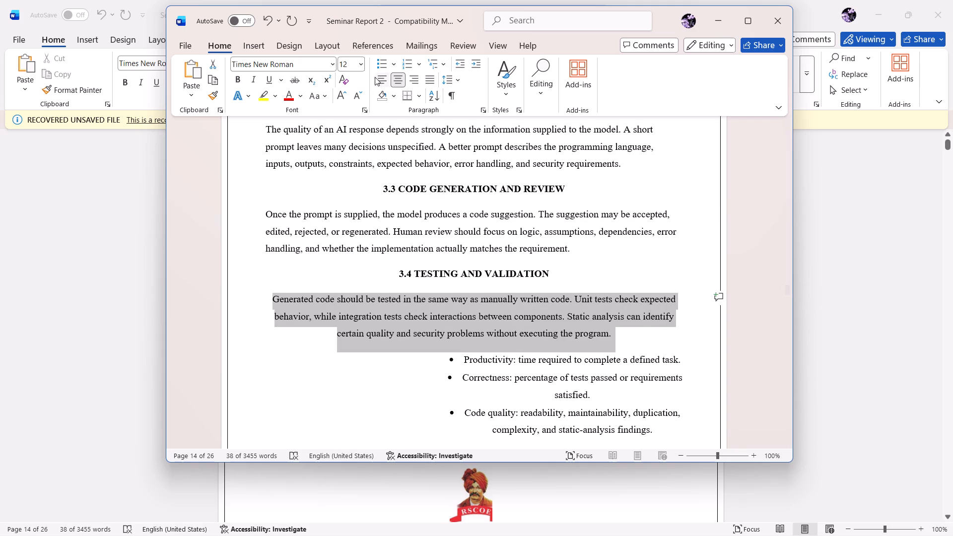
pyautogui.click(379, 83)
# Left-align the Productivity, Correctness and Code quality bullets under section 3.4 and decrease their indent towards the text margin.
pyautogui.scroll(-2, 482, 333)
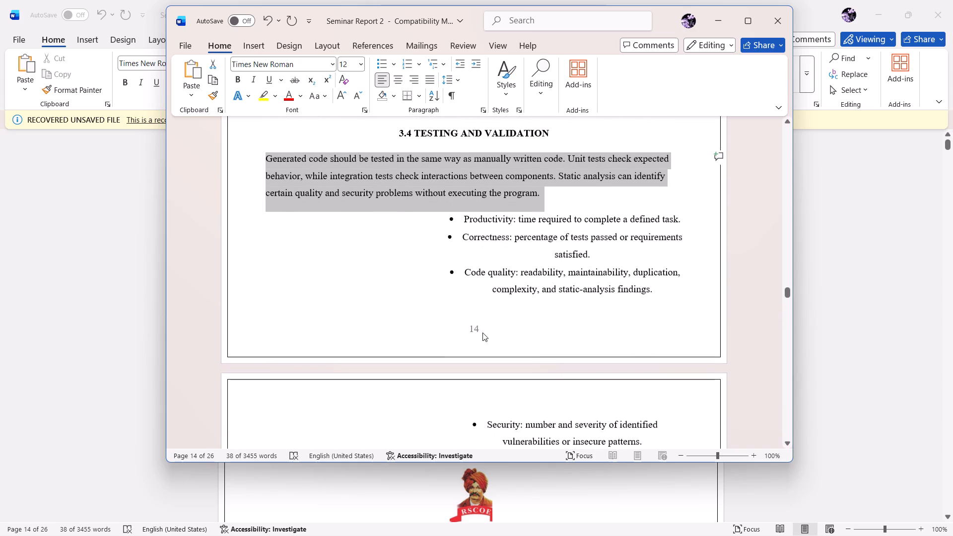
pyautogui.moveTo(463, 218); pyautogui.dragTo(630, 296)
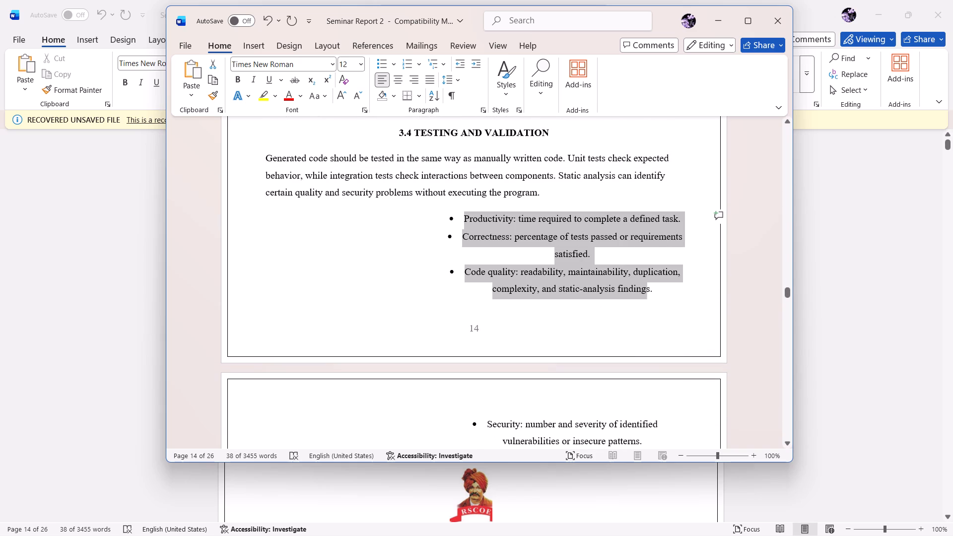
pyautogui.moveTo(630, 296); pyautogui.dragTo(633, 290)
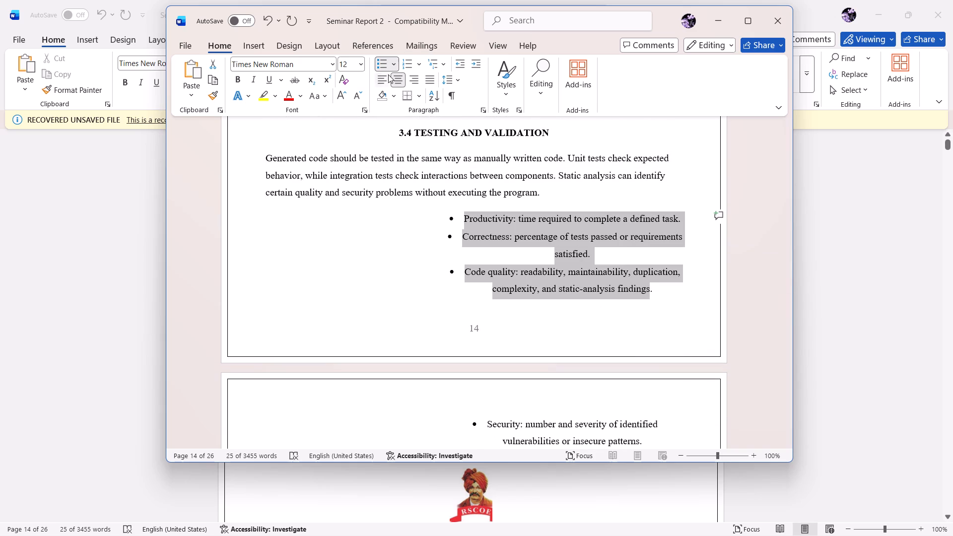
pyautogui.click(383, 74)
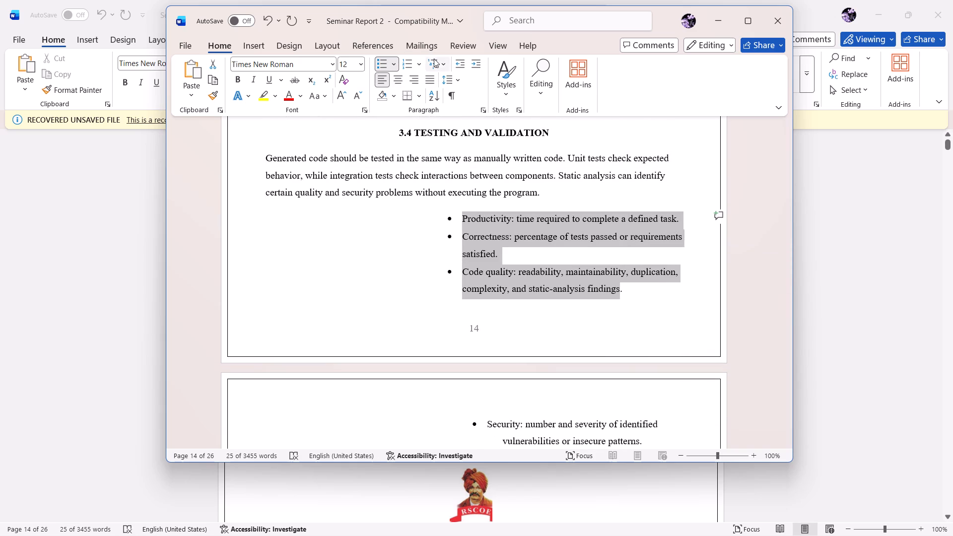
pyautogui.tripleClick(457, 61)
pyautogui.tripleClick(457, 61)
pyautogui.tripleClick(457, 61)
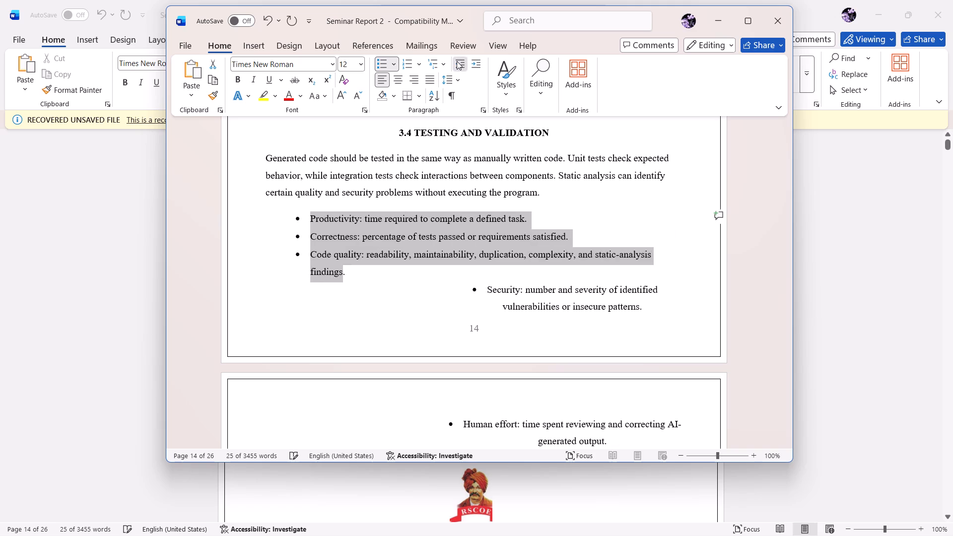
# Decrease the indent of the Productivity, Correctness and Code quality bullets once more to bring them to the text margin.
pyautogui.click(457, 61)
pyautogui.click(458, 257)
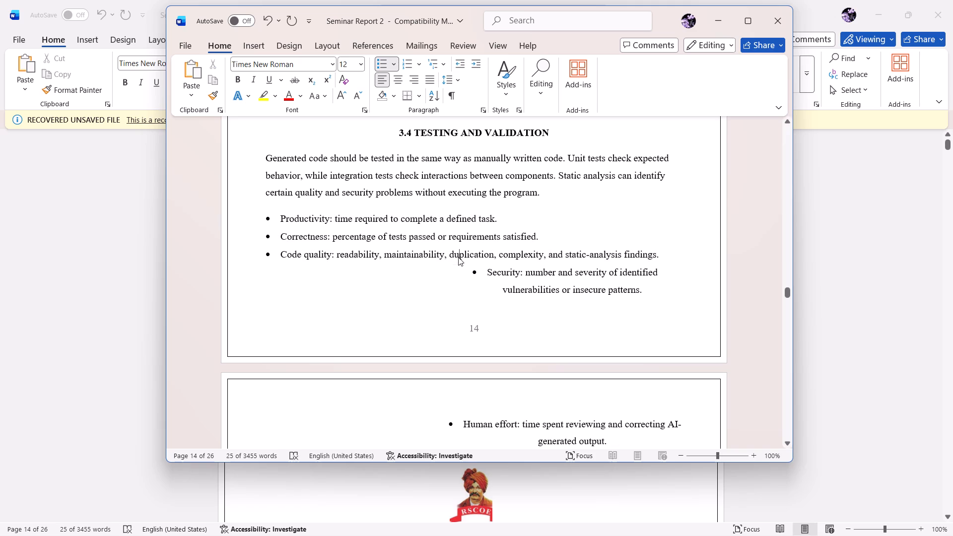
# Decrease the indent of the Security and Human effort bullets to the text margin, left-align them, and save the document.
pyautogui.moveTo(476, 269); pyautogui.dragTo(645, 326)
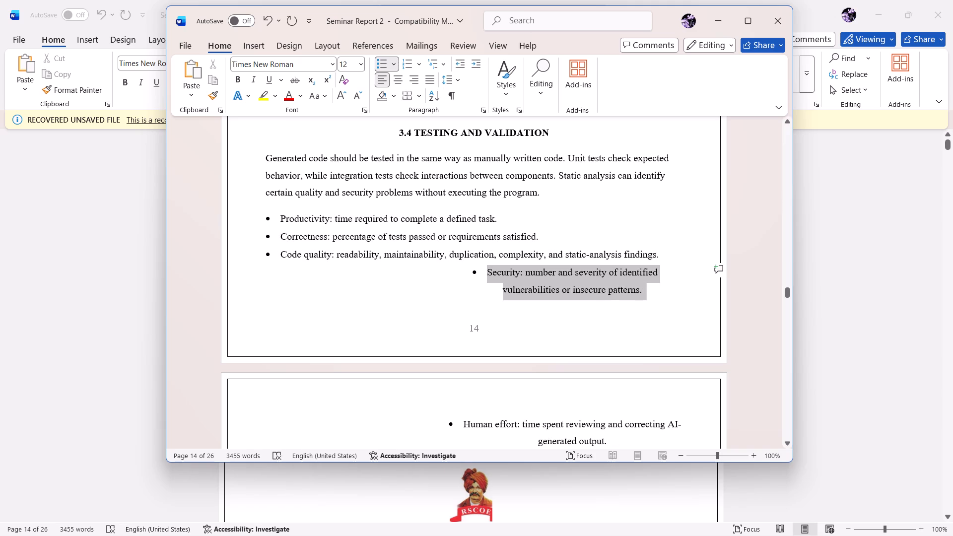
pyautogui.moveTo(645, 326); pyautogui.dragTo(622, 439)
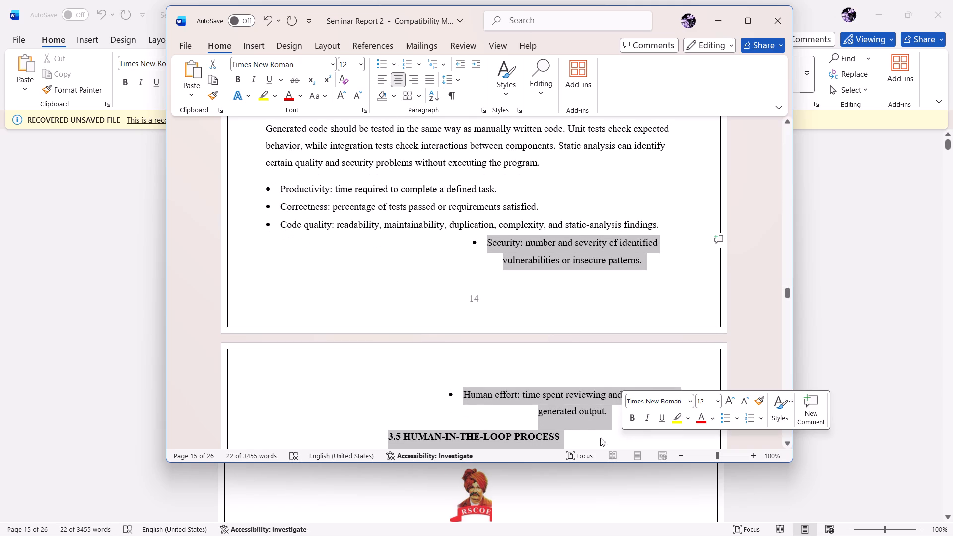
pyautogui.click(573, 420)
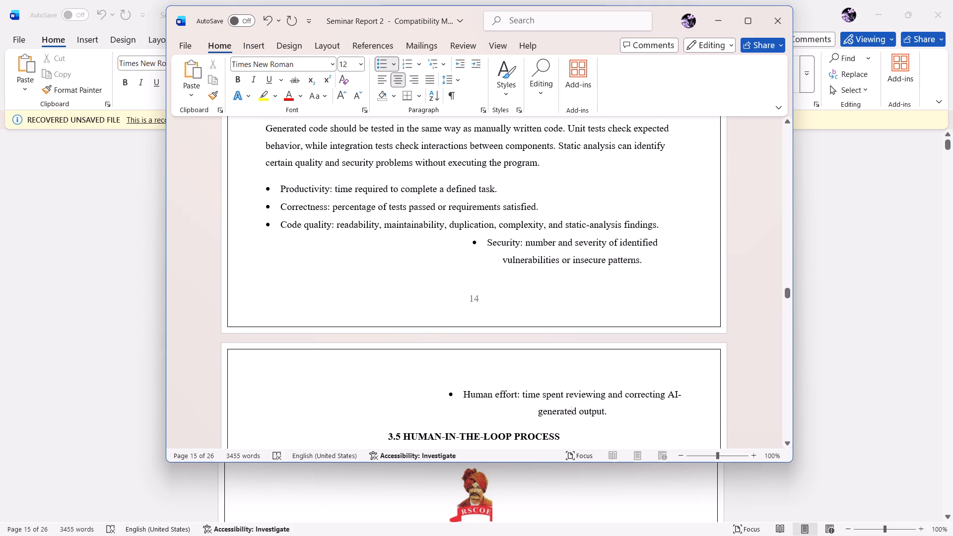
pyautogui.moveTo(486, 242); pyautogui.dragTo(612, 421)
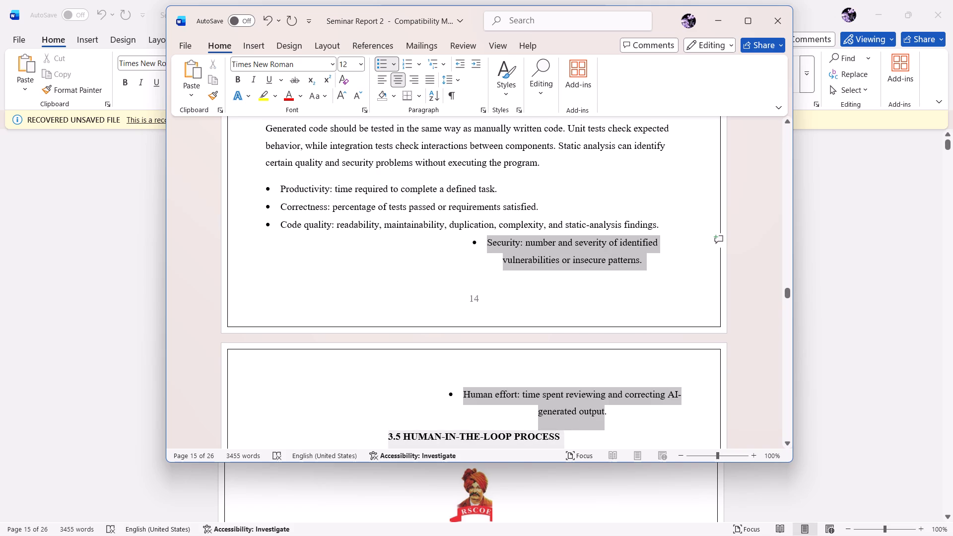
pyautogui.moveTo(612, 421); pyautogui.dragTo(617, 418)
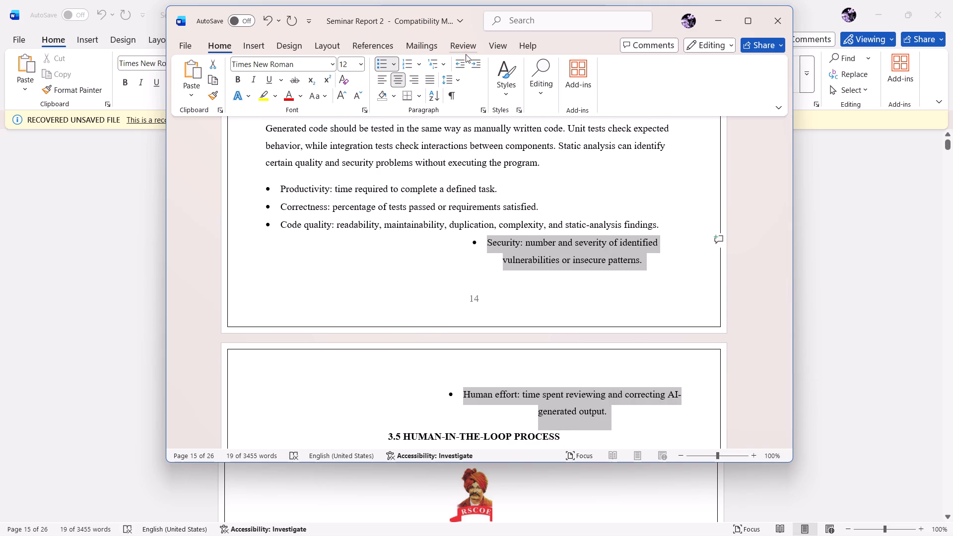
pyautogui.tripleClick(455, 68)
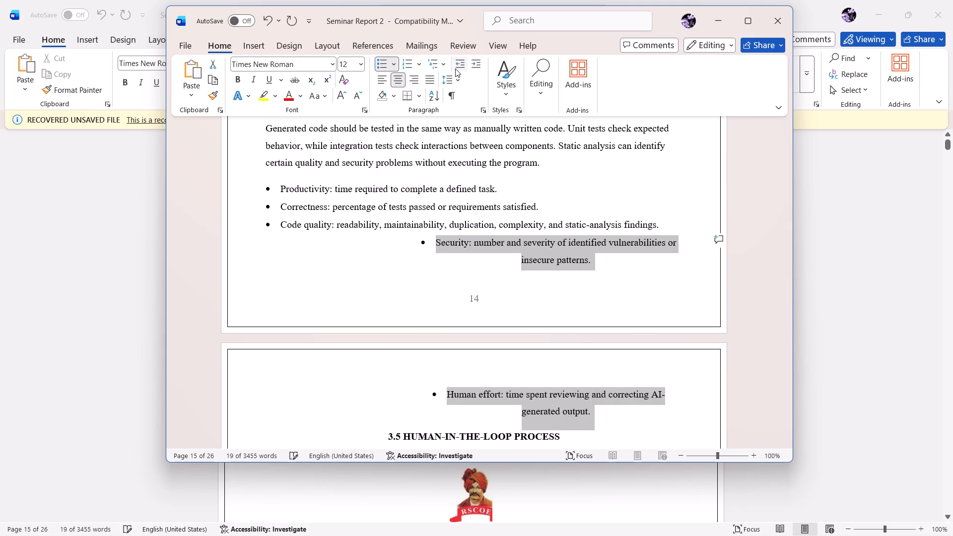
pyautogui.tripleClick(455, 68)
pyautogui.tripleClick(455, 68)
pyautogui.tripleClick(455, 68)
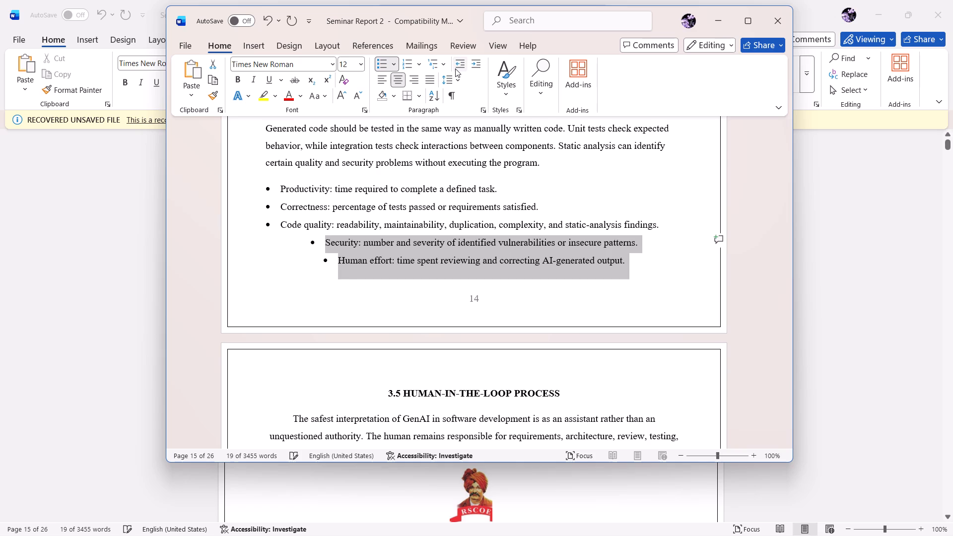
pyautogui.click(455, 68)
pyautogui.click(381, 72)
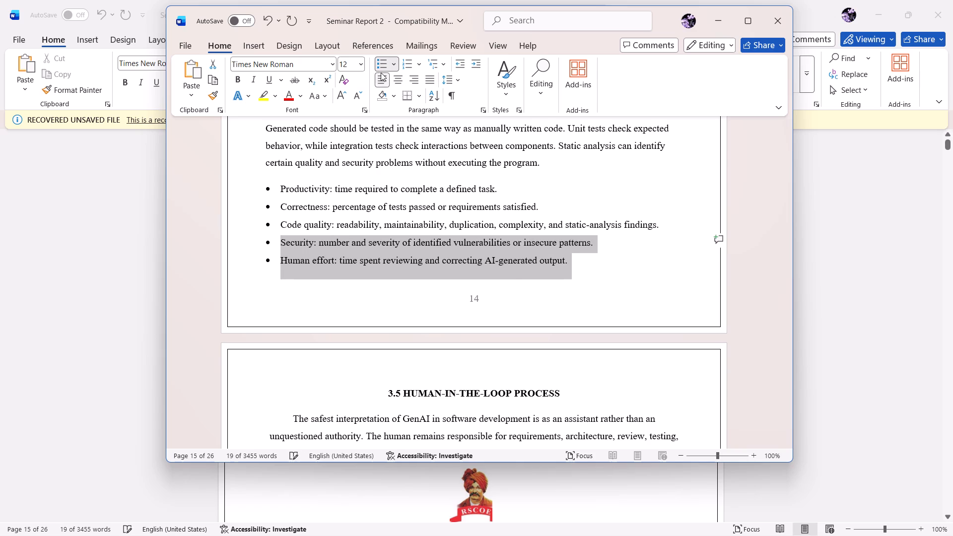
pyautogui.click(549, 192)
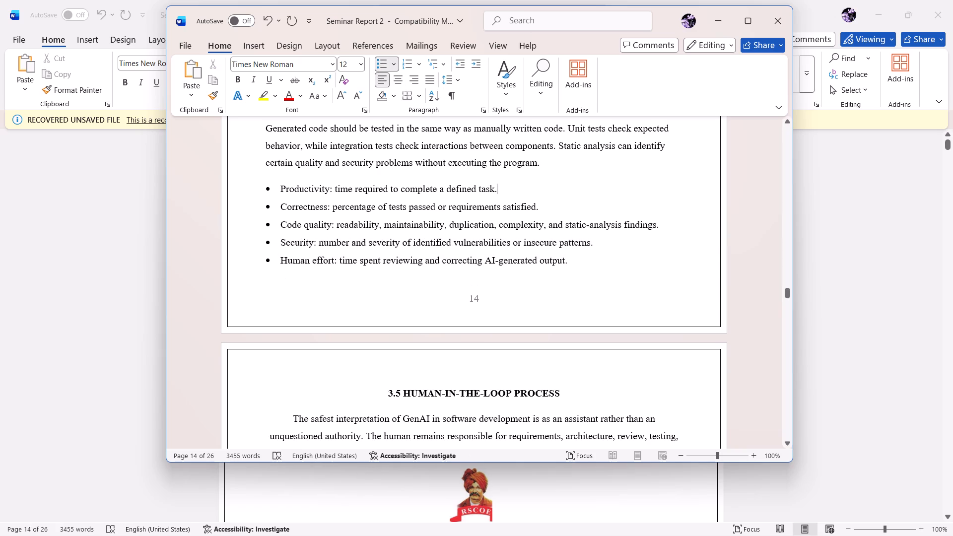
pyautogui.hotkey('ctrl', 's')
pyautogui.hotkey('ctrl', 's')
# Left-align the body paragraph under "3.5 HUMAN-IN-THE-LOOP PROCESS" and save the document.
pyautogui.scroll(-2, 549, 192)
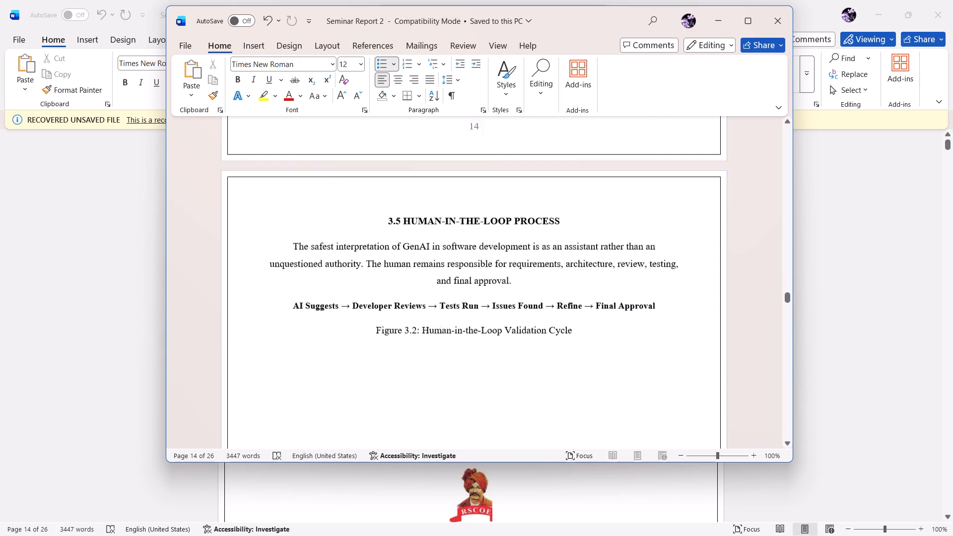
pyautogui.scroll(-1, 549, 192)
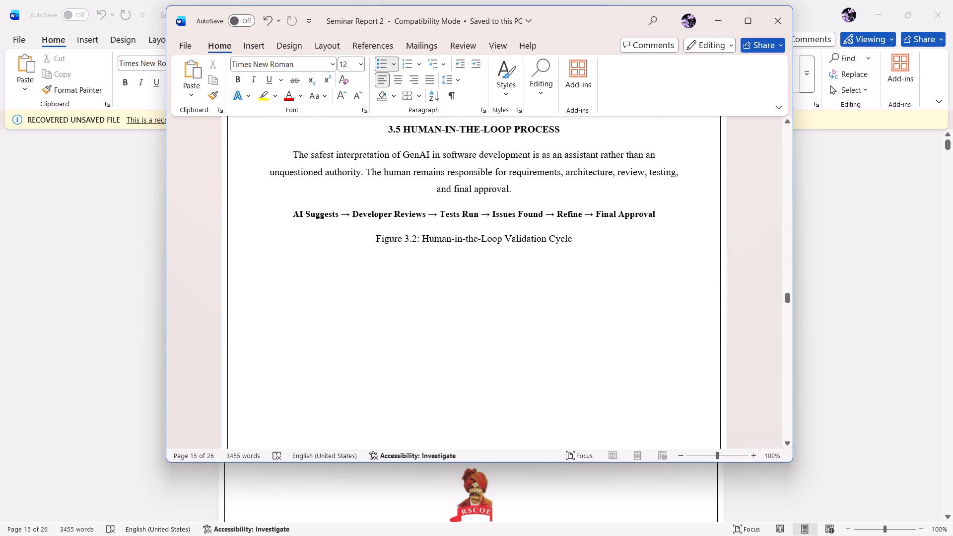
pyautogui.moveTo(287, 148); pyautogui.dragTo(535, 197)
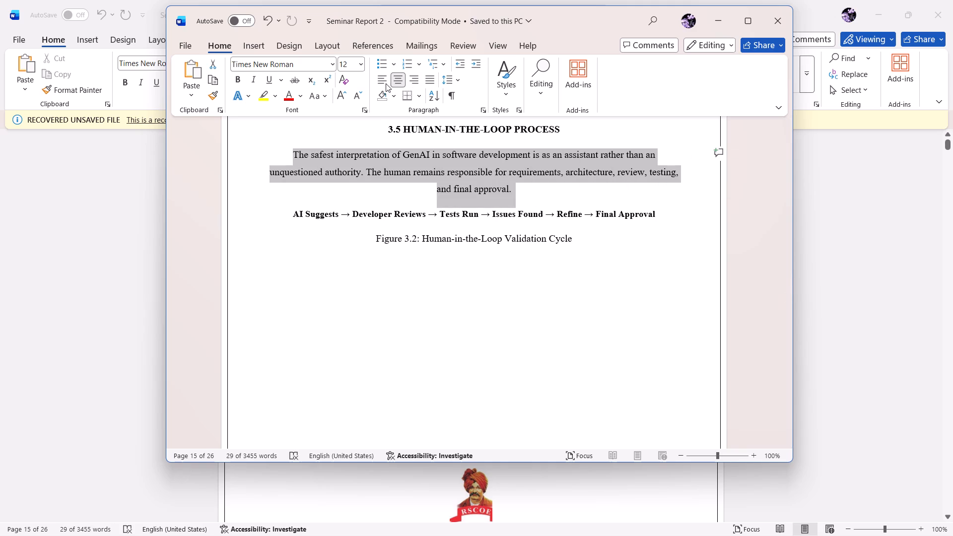
pyautogui.click(384, 83)
pyautogui.click(354, 310)
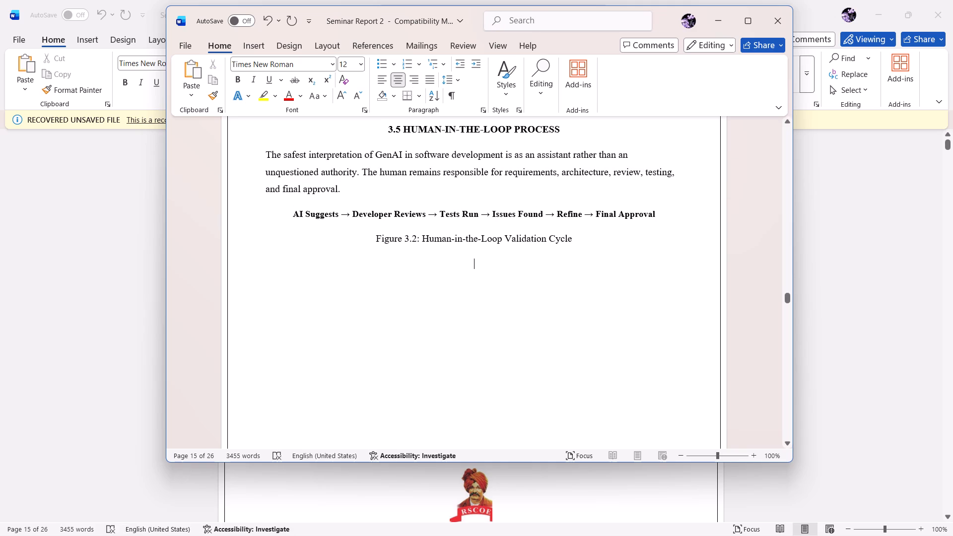
pyautogui.hotkey('ctrl', 's')
# Left-align the "4.2 PRODUCTIVITY" heading together with its body paragraph in Chapter 4.
pyautogui.scroll(-6, 354, 310)
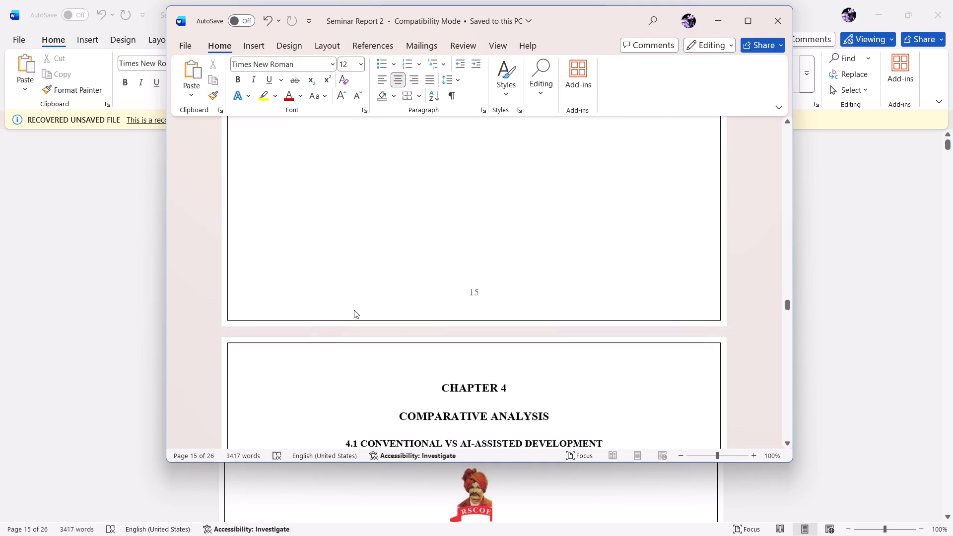
pyautogui.scroll(-5, 354, 310)
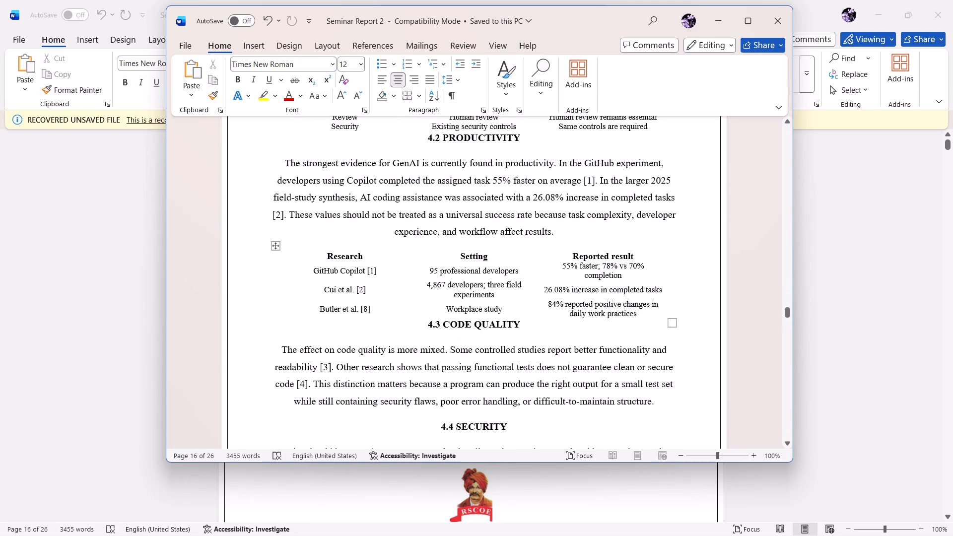
pyautogui.moveTo(281, 156); pyautogui.dragTo(536, 247)
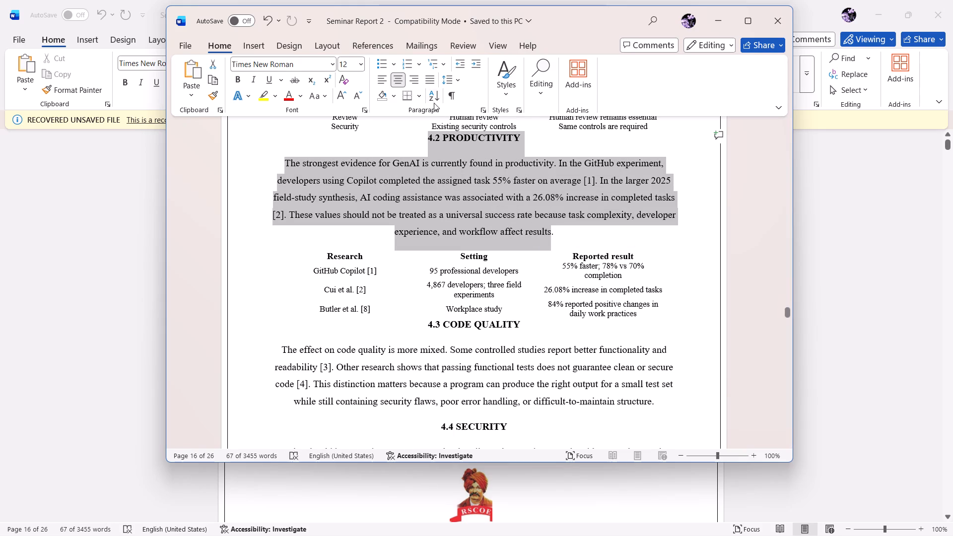
pyautogui.click(382, 87)
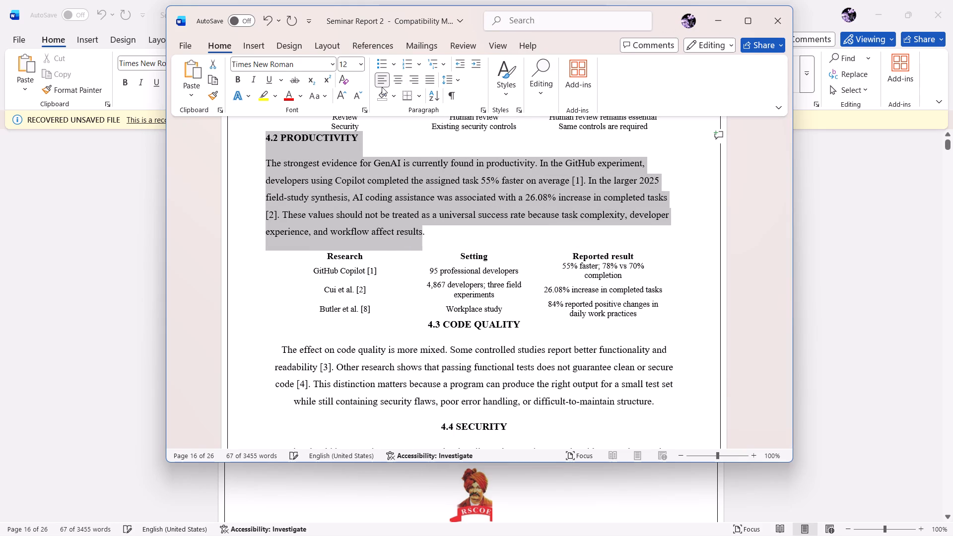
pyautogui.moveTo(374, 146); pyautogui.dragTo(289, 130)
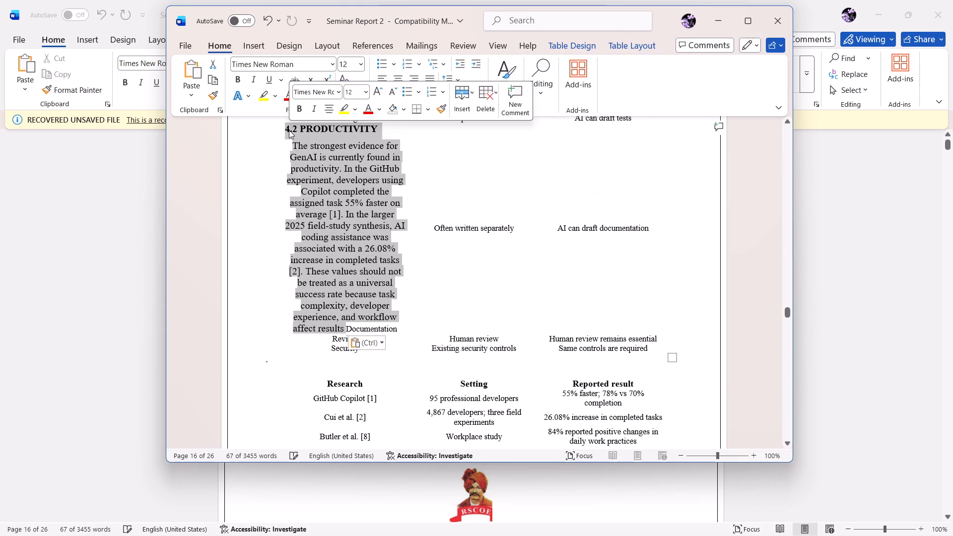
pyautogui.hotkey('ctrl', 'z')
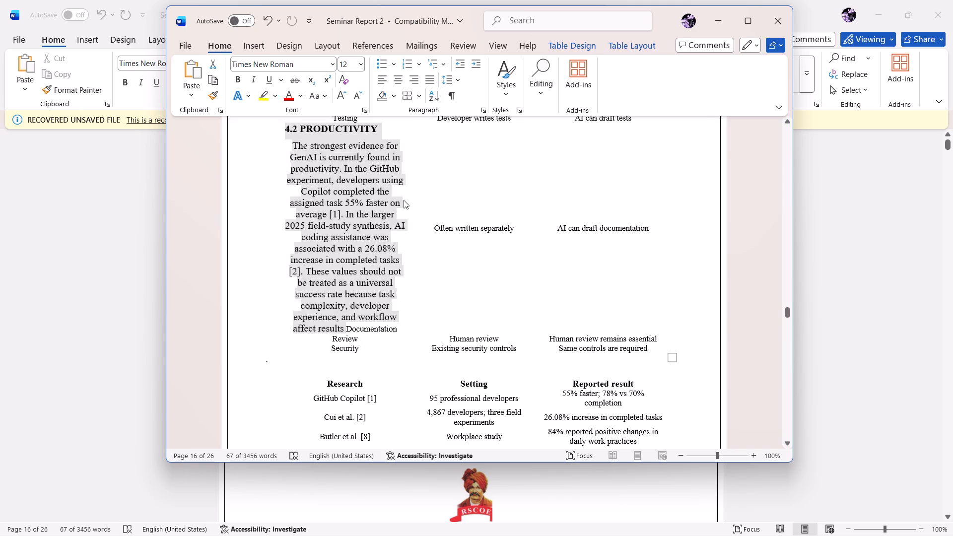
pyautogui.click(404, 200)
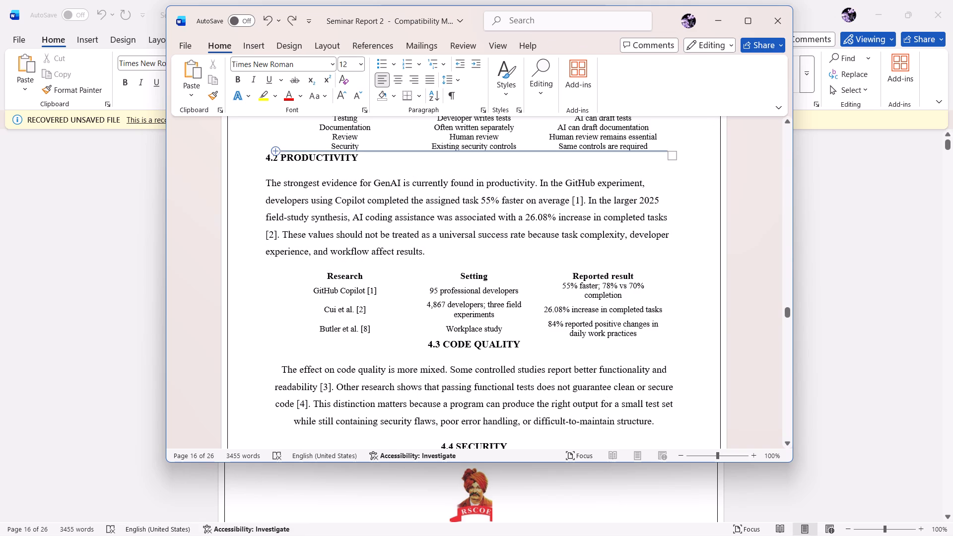
# Centre the "4.2 PRODUCTIVITY" heading above its left-aligned paragraph and save the document.
pyautogui.moveTo(264, 155); pyautogui.dragTo(390, 165)
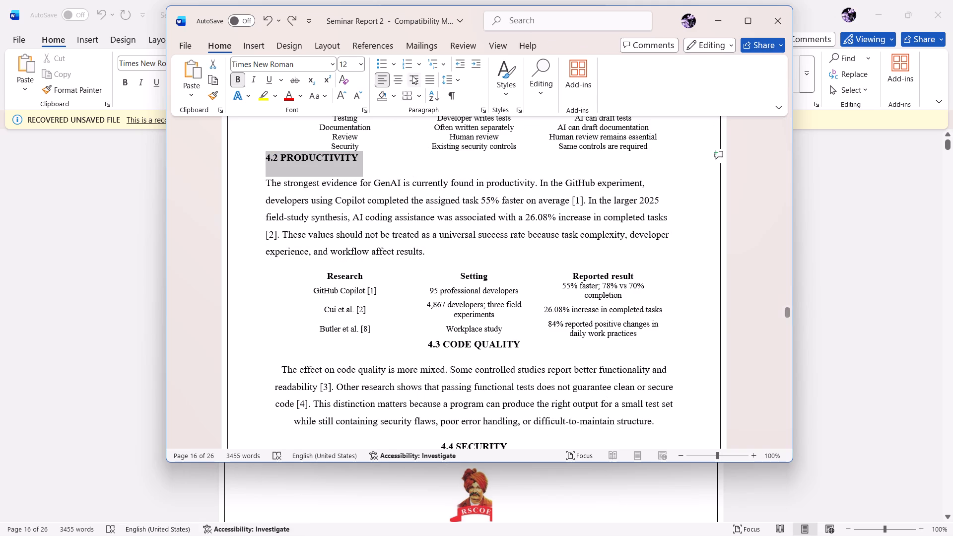
pyautogui.click(396, 79)
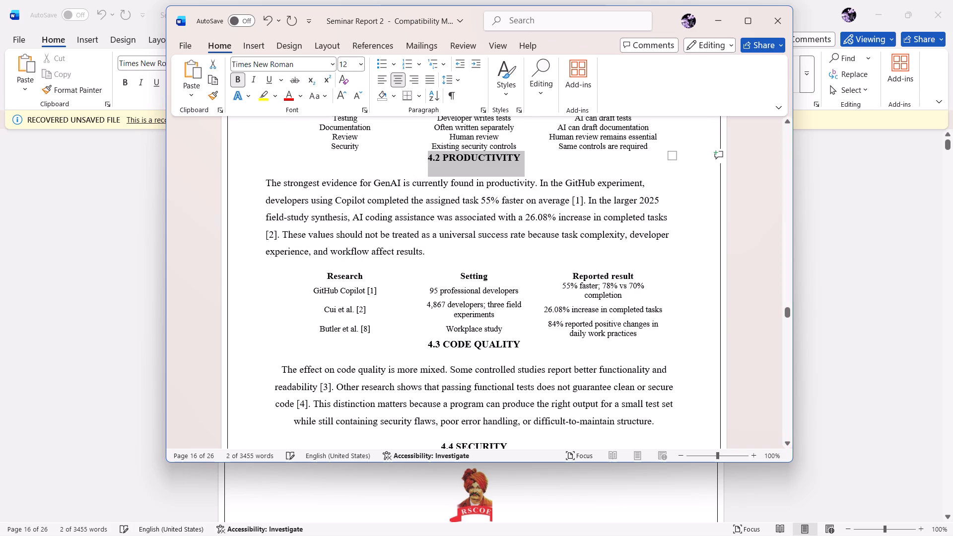
pyautogui.click(348, 180)
pyautogui.hotkey('ctrl', 's')
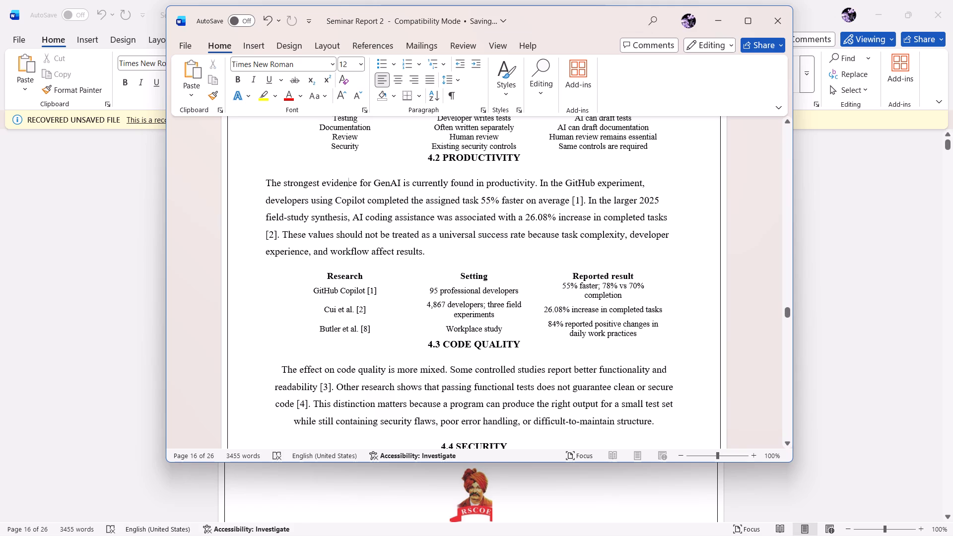
# Add an empty line after "Existing security controls" in the last row of the comparison table above section 4.2.
pyautogui.click(524, 135)
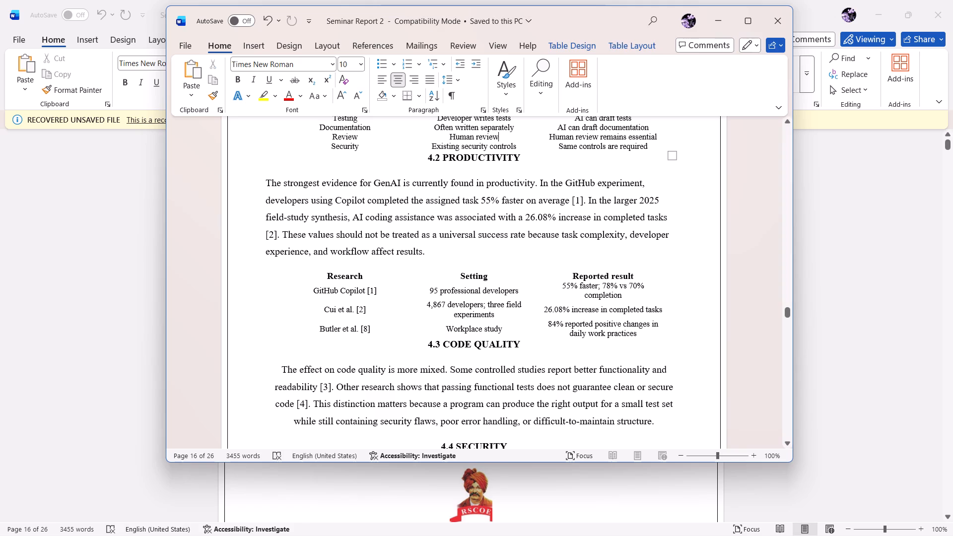
pyautogui.click(517, 146)
pyautogui.press('Return')
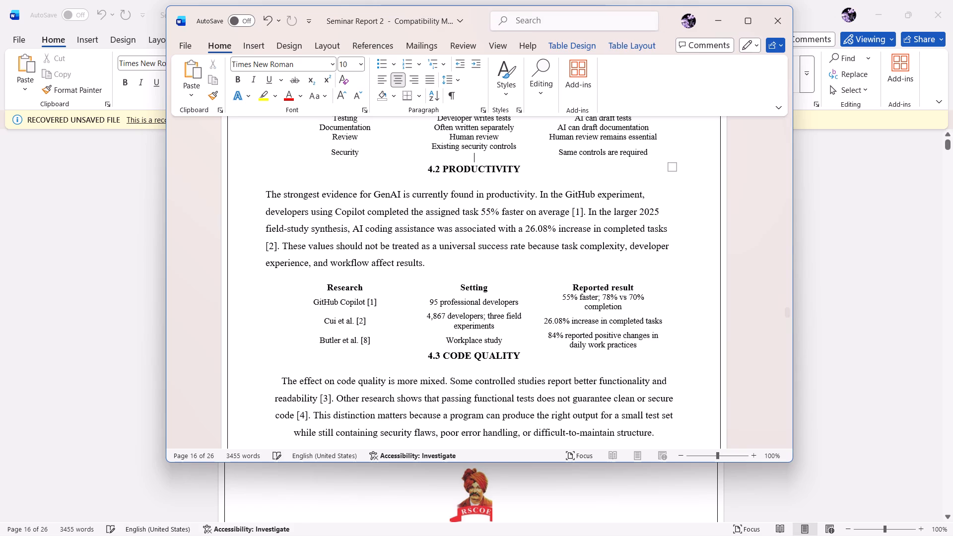
pyautogui.click(556, 163)
# Delete the citation [3] after "readability" in the paragraph under "4.3 CODE QUALITY".
pyautogui.scroll(1, 556, 163)
pyautogui.scroll(-4, 556, 163)
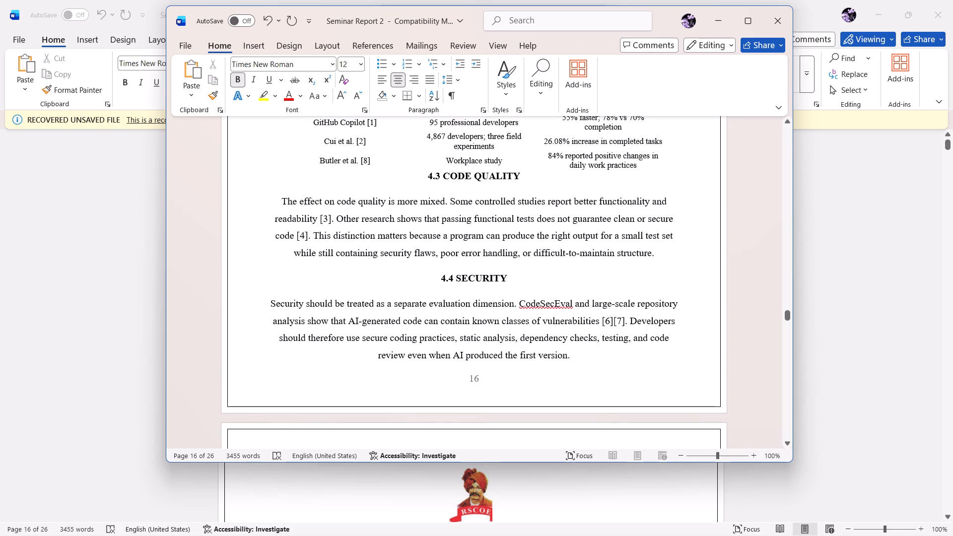
pyautogui.click(332, 226)
pyautogui.press('BackSpace')
pyautogui.press('BackSpace')
pyautogui.press('BackSpace')
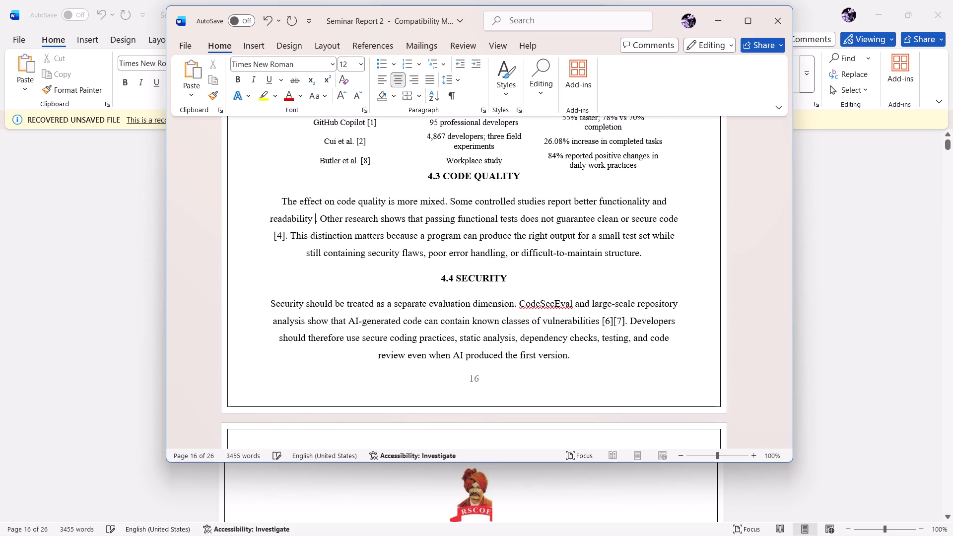
# Delete the citation [4] and the space before it after "secure code" in the section 4.3 paragraph.
pyautogui.press('Down')
pyautogui.press('Left')
pyautogui.press('Left')
pyautogui.press('Left')
pyautogui.press('Left')
pyautogui.press('Left')
pyautogui.press('Left')
pyautogui.press('Left')
pyautogui.press('Left')
pyautogui.press('BackSpace')
pyautogui.press('BackSpace')
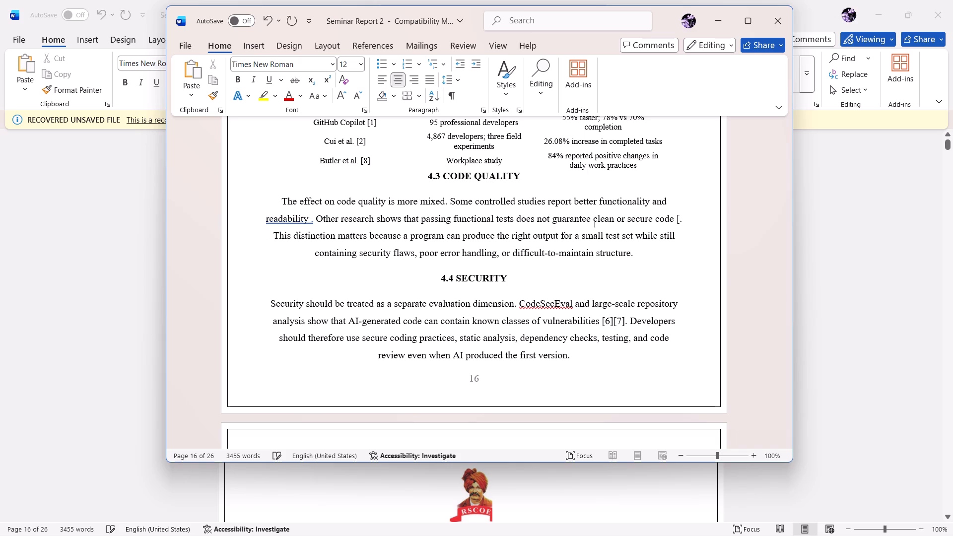
pyautogui.press('BackSpace')
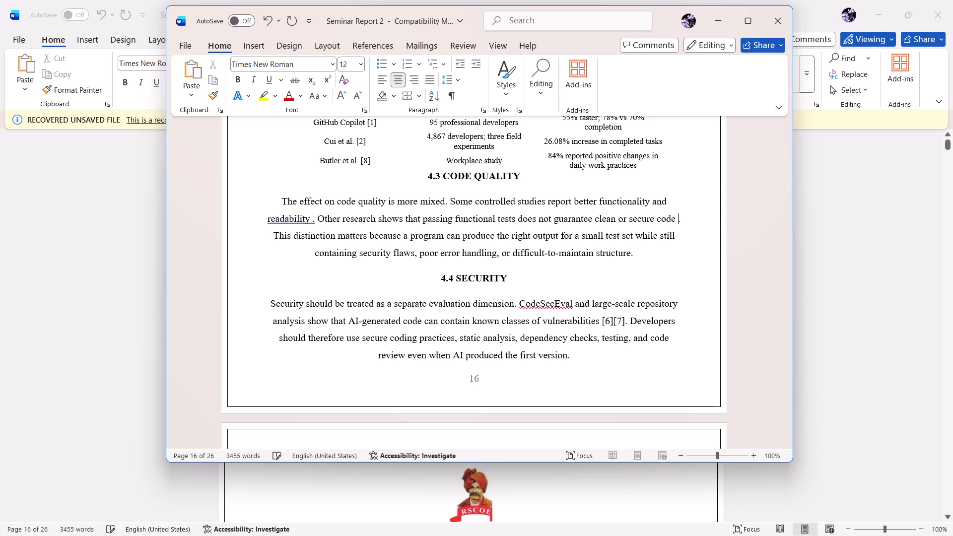
pyautogui.press('BackSpace')
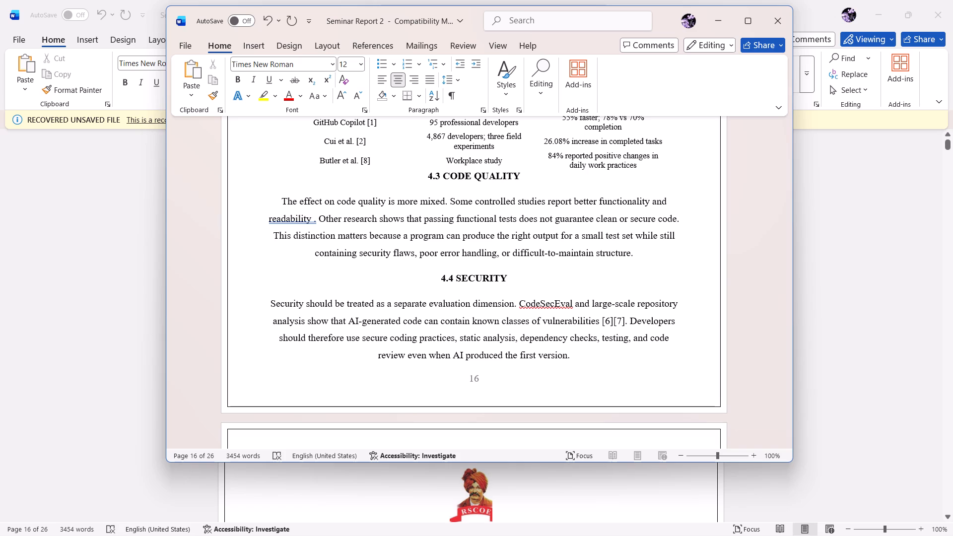
# Accept the grammar correction that removes the space between "readability" and the full stop in the section 4.3 paragraph.
pyautogui.press('Left')
pyautogui.press('Left')
pyautogui.press('Left')
pyautogui.press('Left')
pyautogui.press('Left')
pyautogui.press('Left')
pyautogui.press('Left')
pyautogui.press('Left')
pyautogui.press('Left')
pyautogui.press('Left')
pyautogui.press('Left')
pyautogui.press('Left')
pyautogui.press('Left')
pyautogui.press('Left')
pyautogui.press('Left')
pyautogui.press('Left')
pyautogui.press('Left')
pyautogui.press('Left')
pyautogui.press('Left')
pyautogui.press('Left')
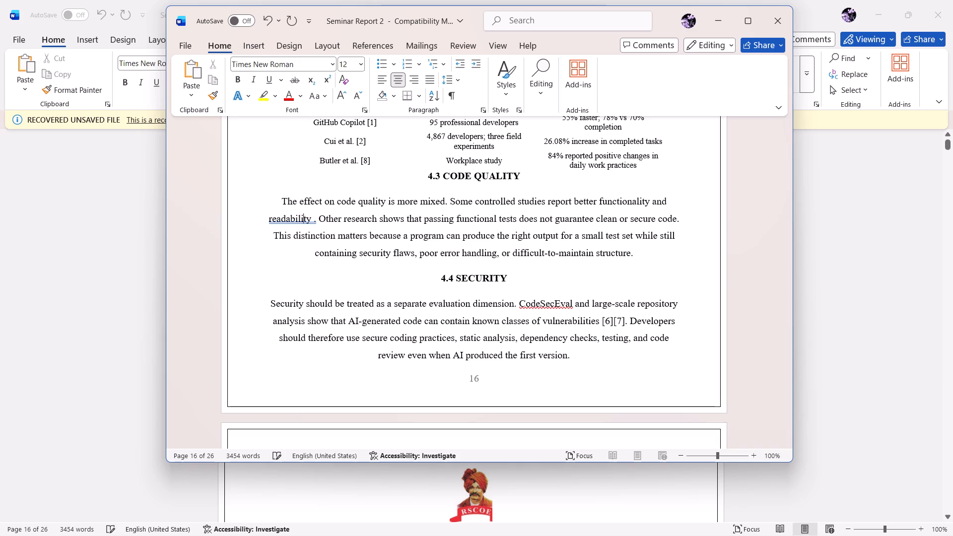
pyautogui.rightClick(332, 226)
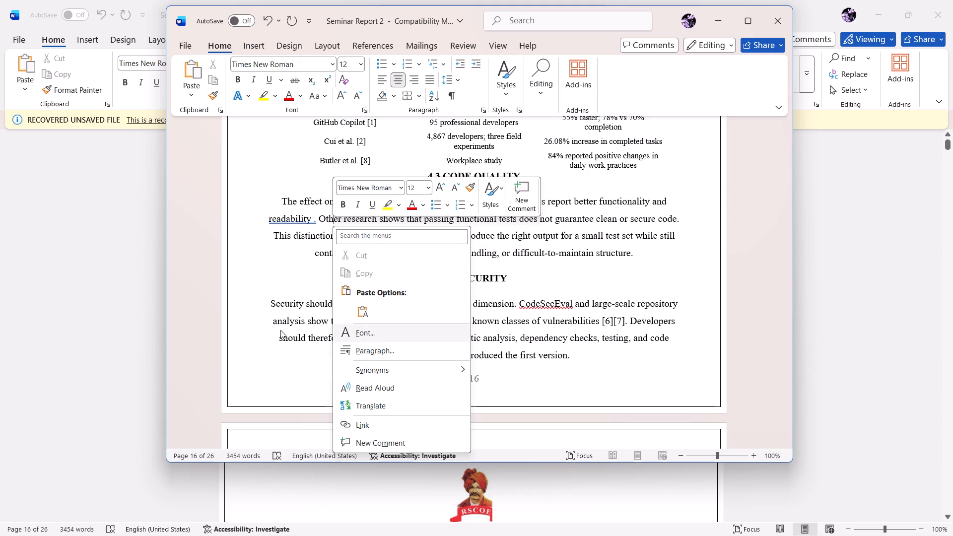
pyautogui.moveTo(238, 254); pyautogui.dragTo(286, 221)
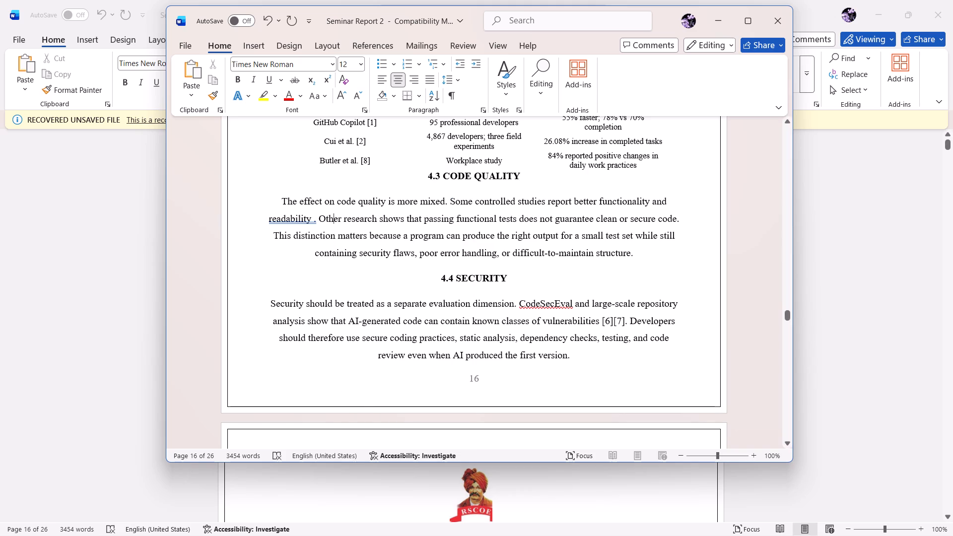
pyautogui.rightClick(286, 221)
pyautogui.click(277, 235)
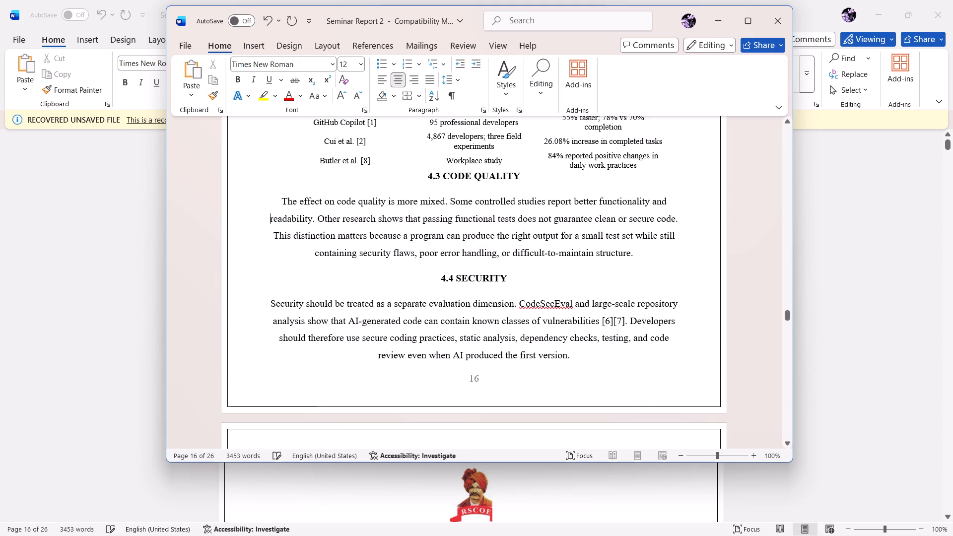
# Left-align the body paragraph under "4.3 CODE QUALITY", leaving its heading centred, and save the document.
pyautogui.moveTo(275, 191); pyautogui.dragTo(714, 199)
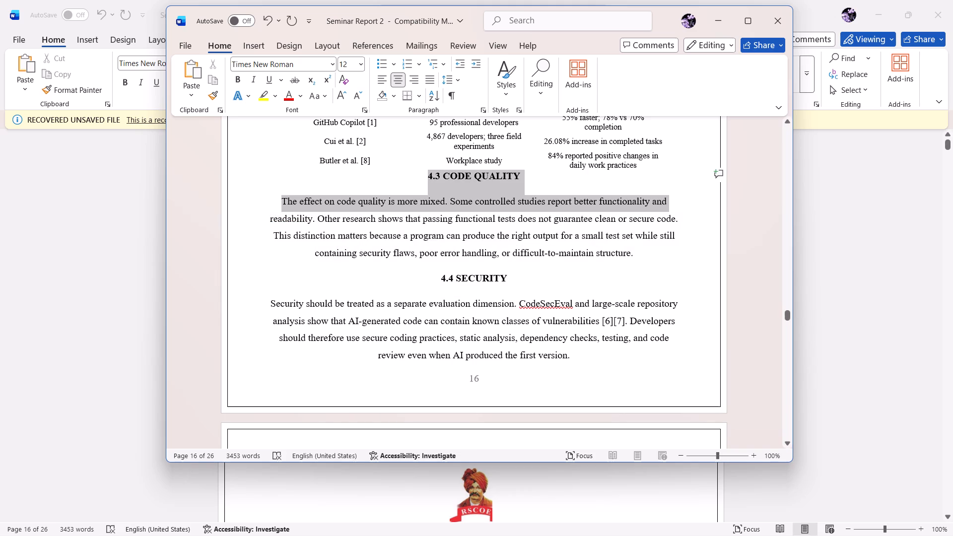
pyautogui.moveTo(714, 199); pyautogui.dragTo(638, 266)
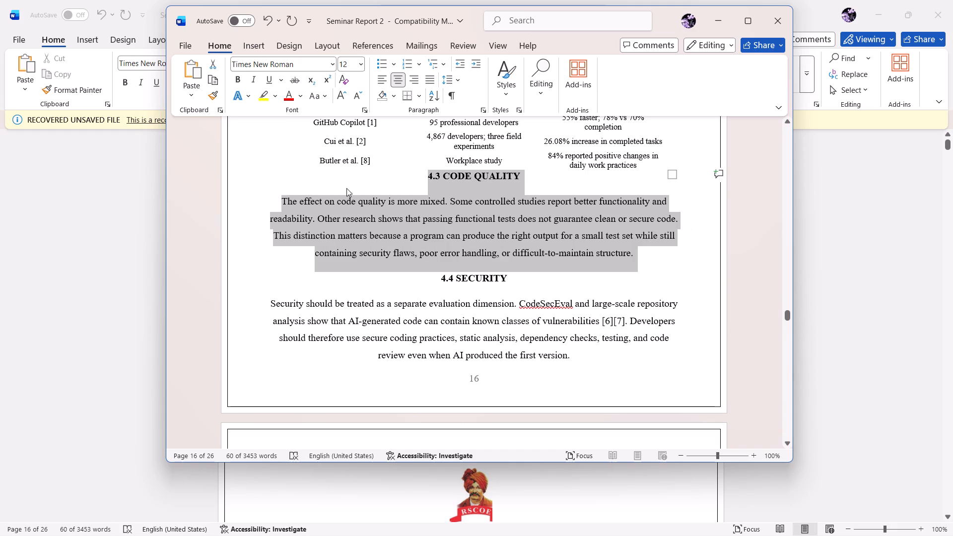
pyautogui.click(339, 190)
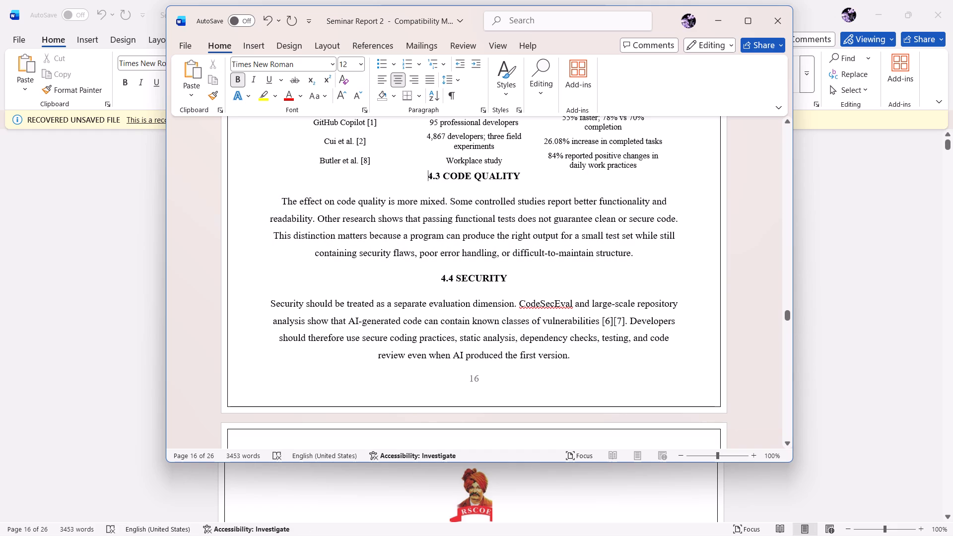
pyautogui.moveTo(279, 200); pyautogui.dragTo(524, 262)
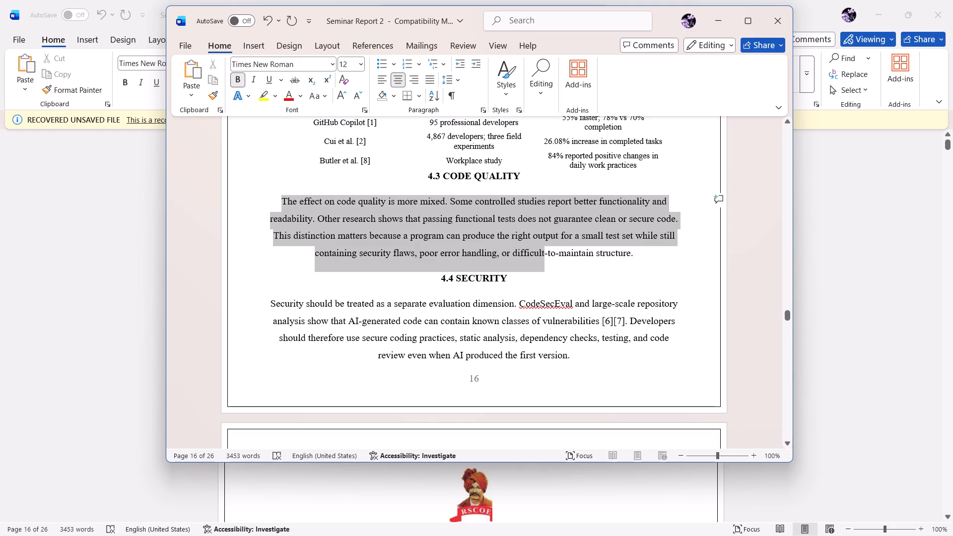
pyautogui.moveTo(524, 262); pyautogui.dragTo(637, 255)
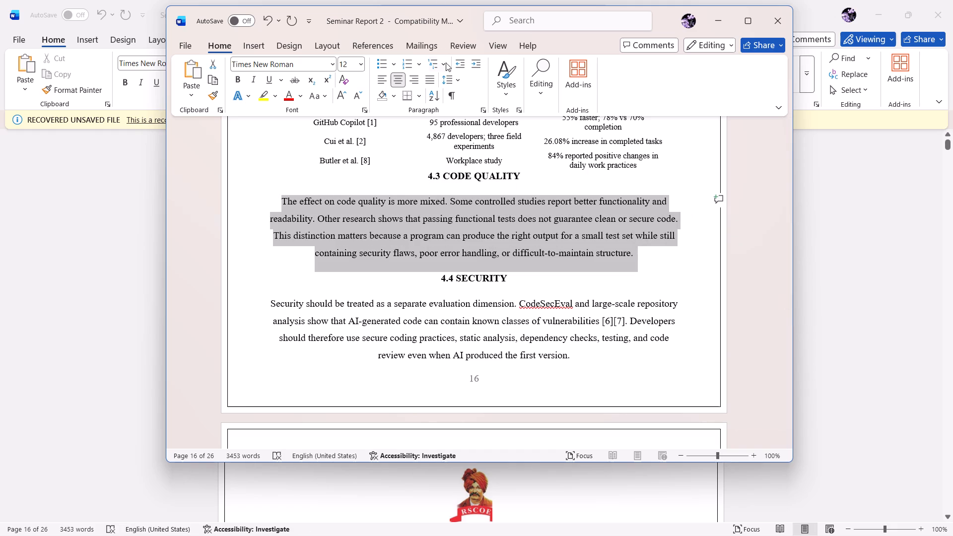
pyautogui.click(456, 58)
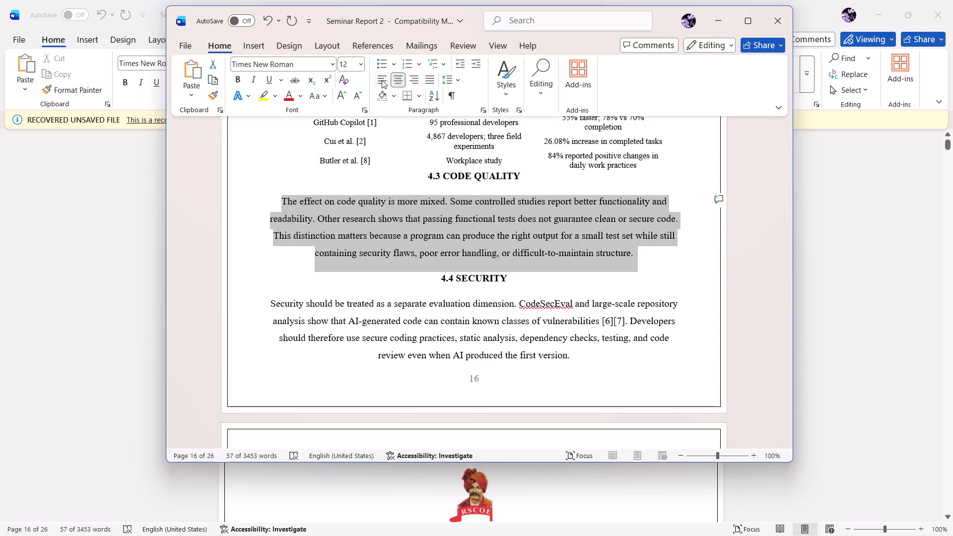
pyautogui.click(381, 80)
pyautogui.click(376, 179)
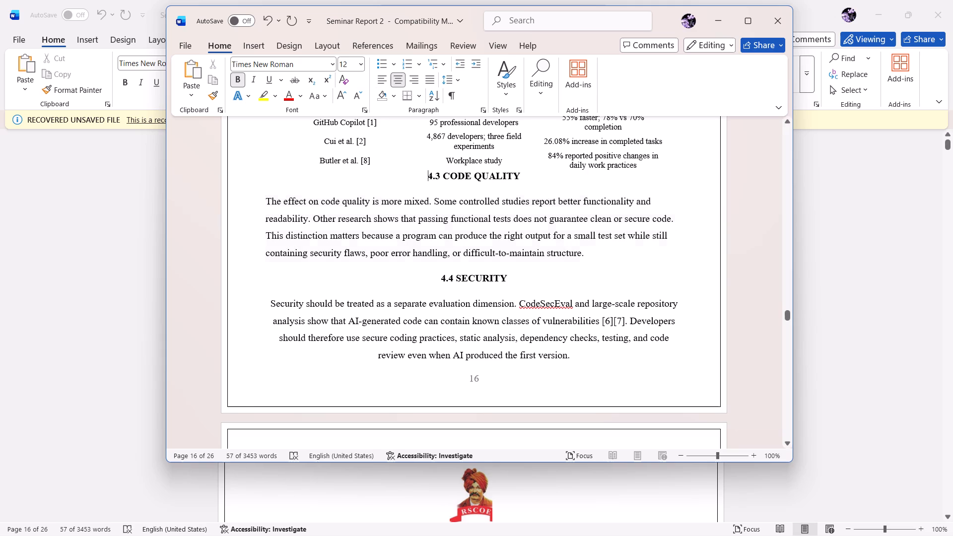
pyautogui.hotkey('ctrl', 's')
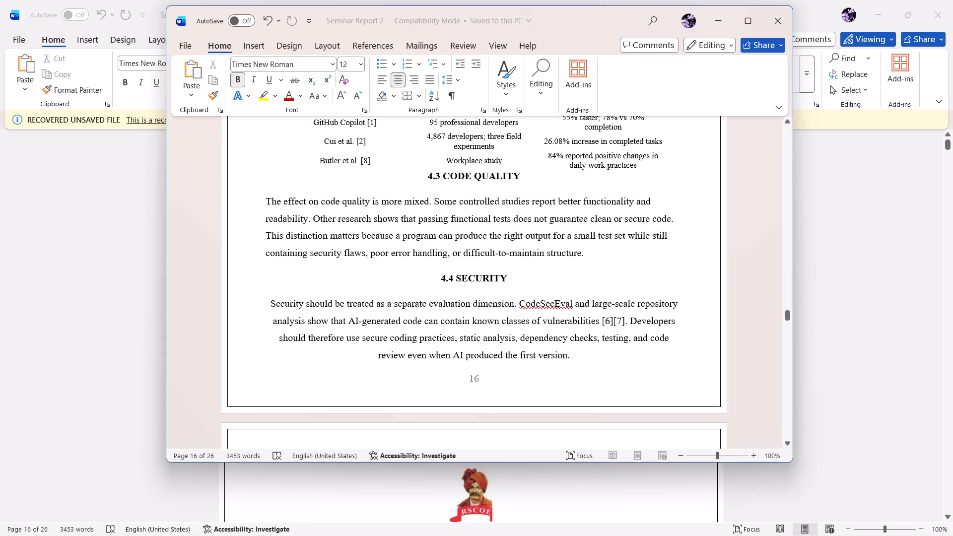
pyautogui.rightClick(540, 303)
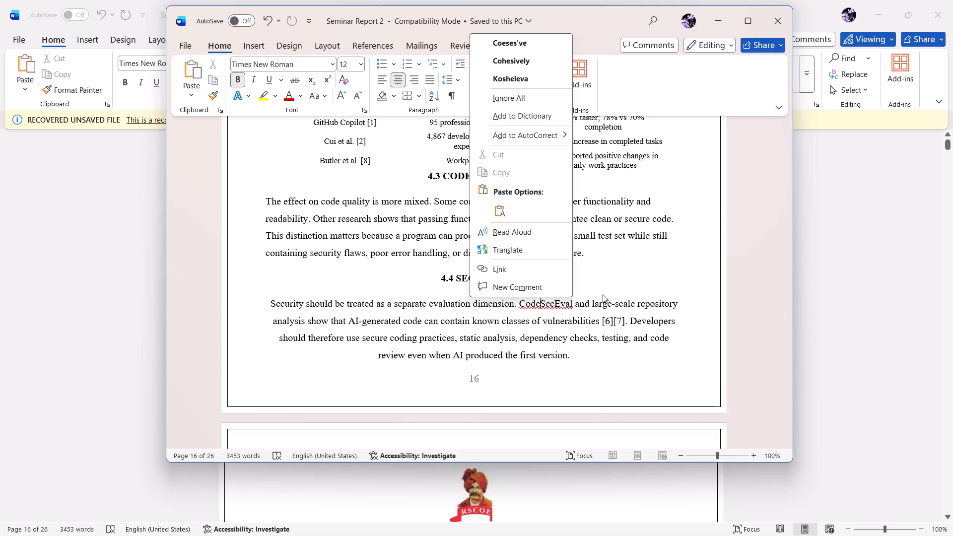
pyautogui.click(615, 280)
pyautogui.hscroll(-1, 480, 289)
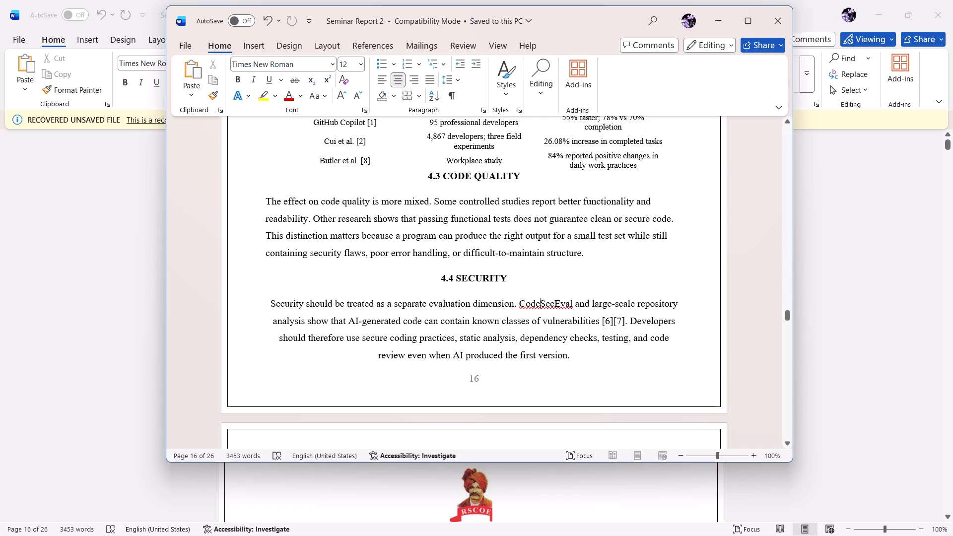
# Left-align the body paragraph under "4.4 SECURITY".
pyautogui.moveTo(269, 303); pyautogui.dragTo(581, 353)
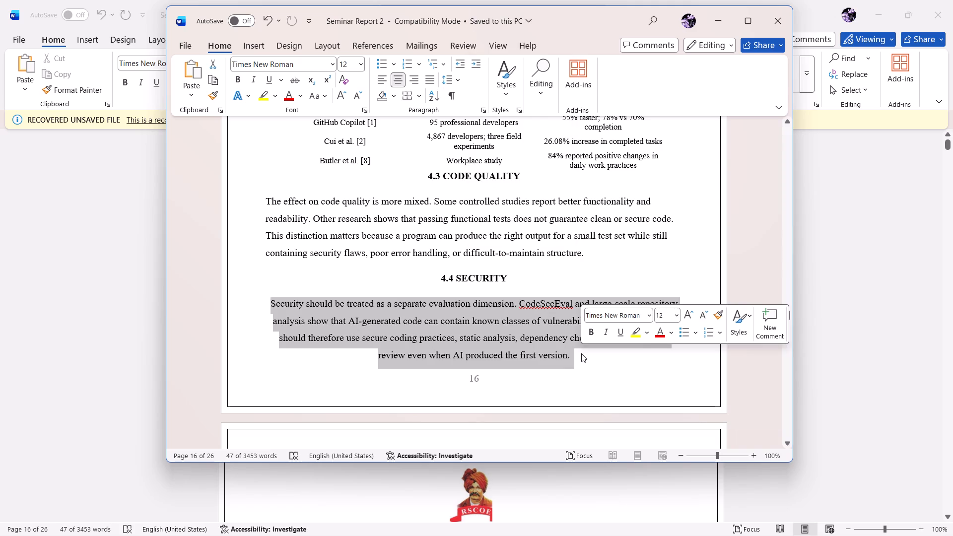
pyautogui.click(386, 80)
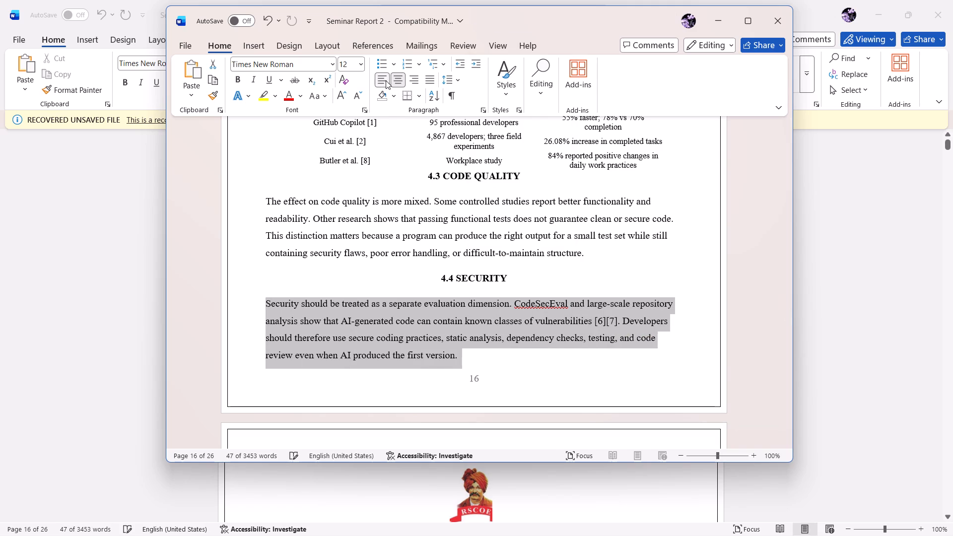
pyautogui.moveTo(541, 283); pyautogui.dragTo(538, 306)
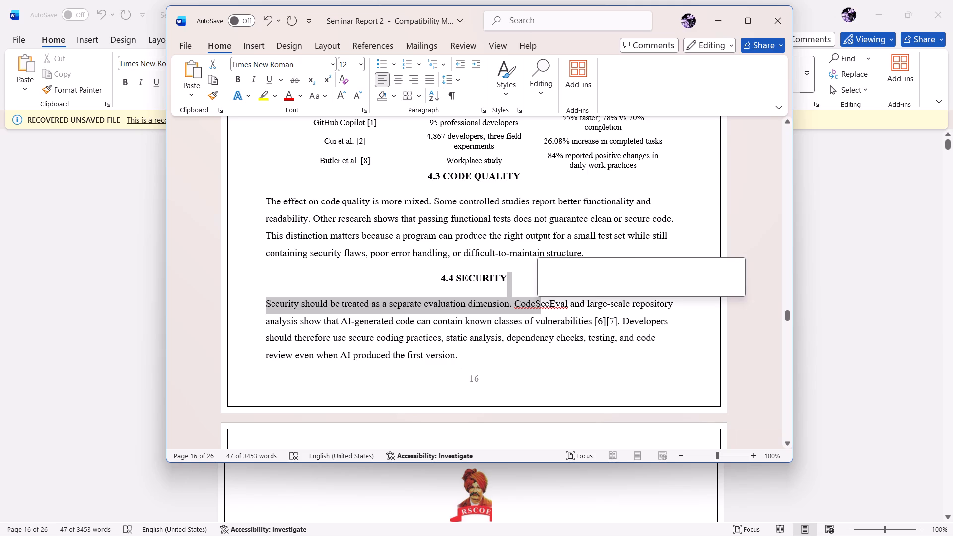
pyautogui.click(568, 345)
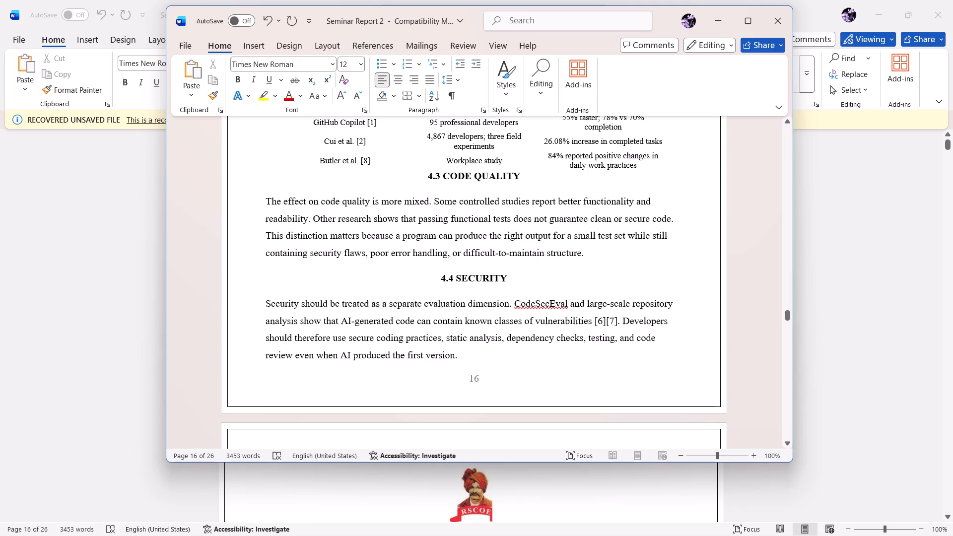
# Ignore all spelling flags for "CodeSecEval" in the section 4.4 paragraph and save the document.
pyautogui.rightClick(541, 305)
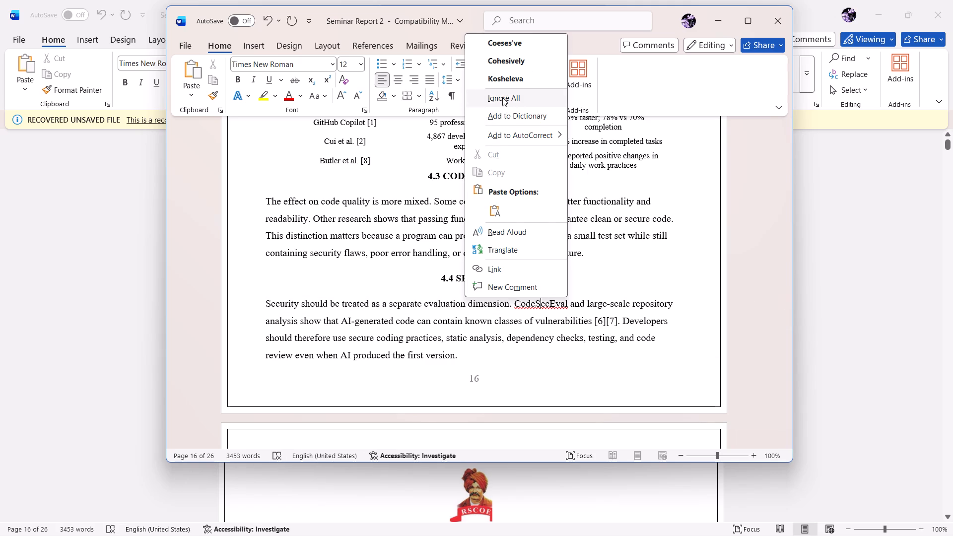
pyautogui.click(502, 97)
pyautogui.click(510, 302)
pyautogui.hotkey('ctrl', 's')
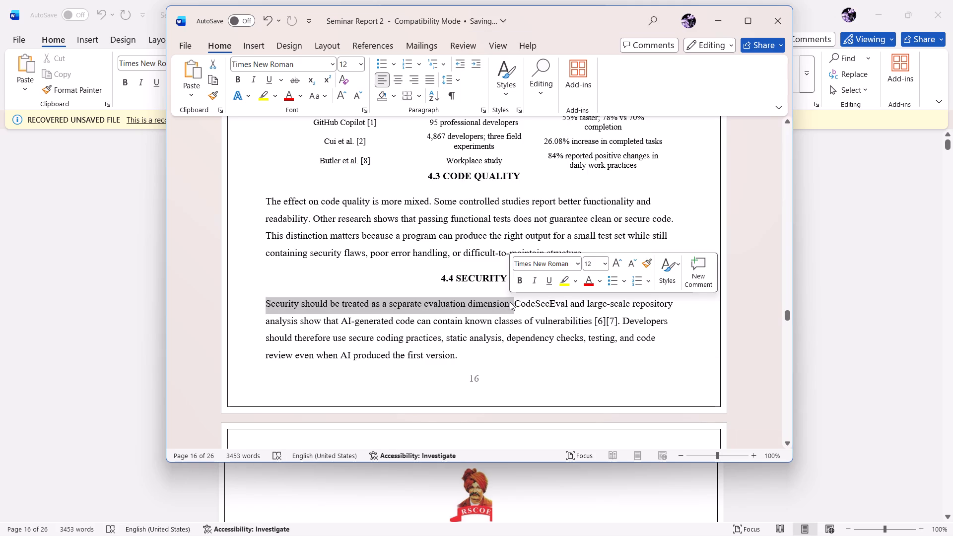
pyautogui.click(551, 361)
# Left-align the body paragraph under "4.5 OVERALL FINDINGS" and save the document.
pyautogui.scroll(-4, 551, 361)
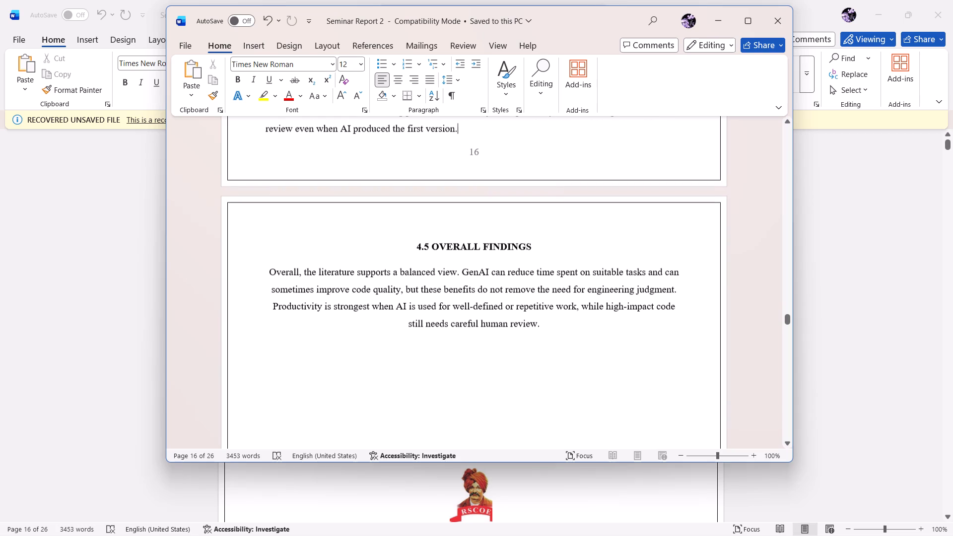
pyautogui.moveTo(270, 268); pyautogui.dragTo(565, 327)
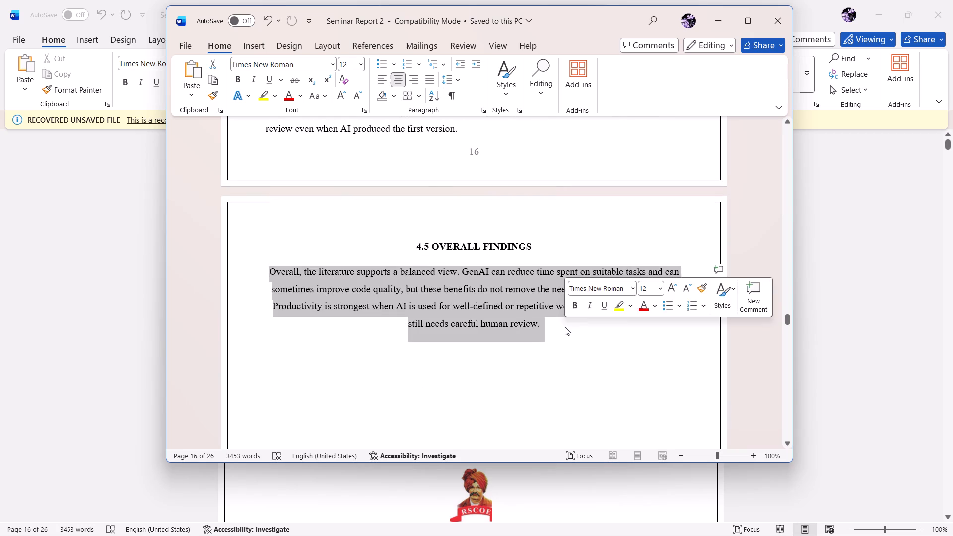
pyautogui.click(381, 82)
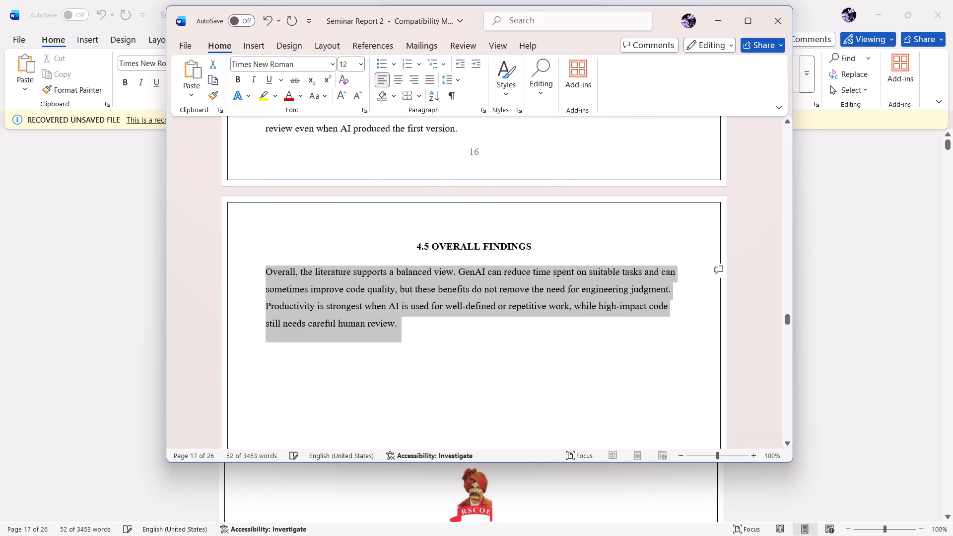
pyautogui.click(440, 385)
pyautogui.hotkey('ctrl', 's')
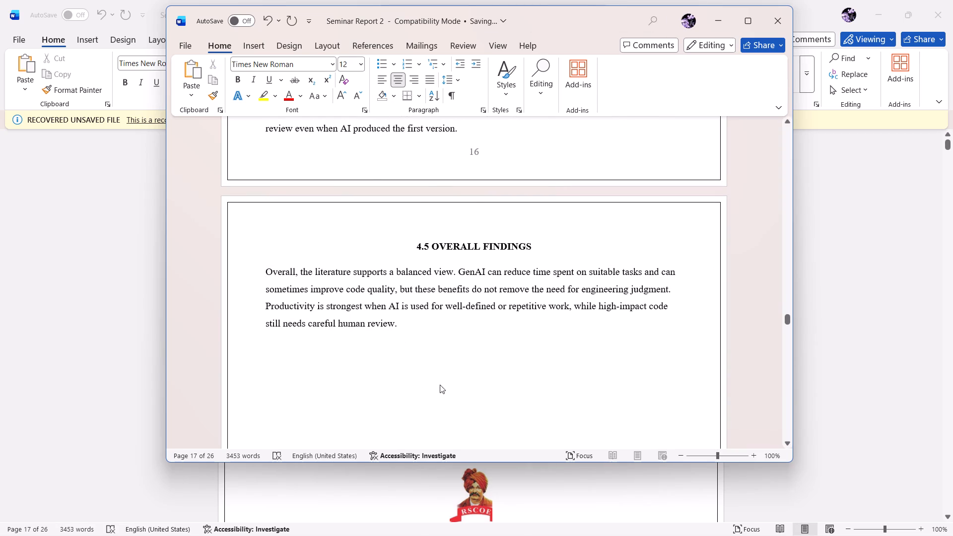
# Decrease the indent of the bulleted lists under "5.1 ADVANTAGES" and "5.2 LIMITATIONS" in Chapter 5 several levels.
pyautogui.scroll(-11, 440, 385)
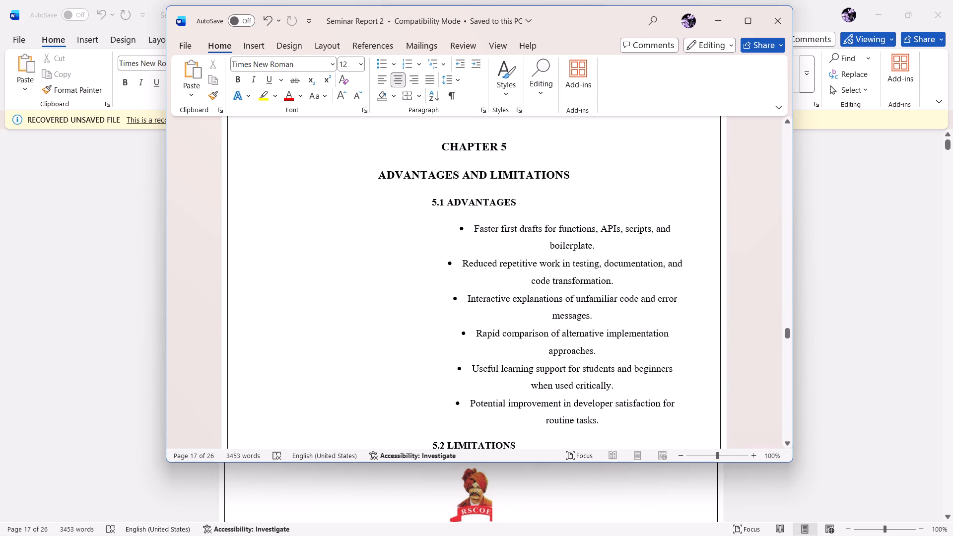
pyautogui.moveTo(457, 223); pyautogui.dragTo(688, 476)
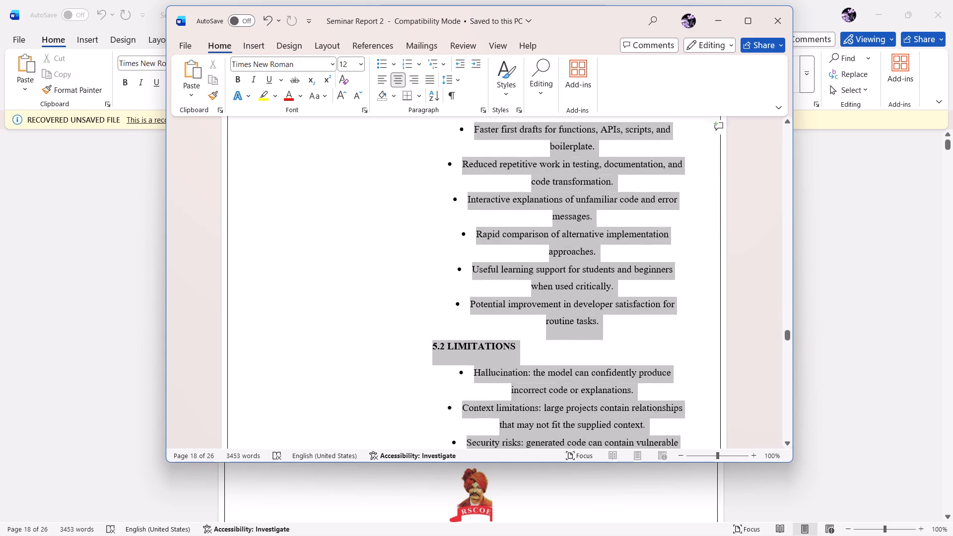
pyautogui.moveTo(688, 476); pyautogui.dragTo(671, 415)
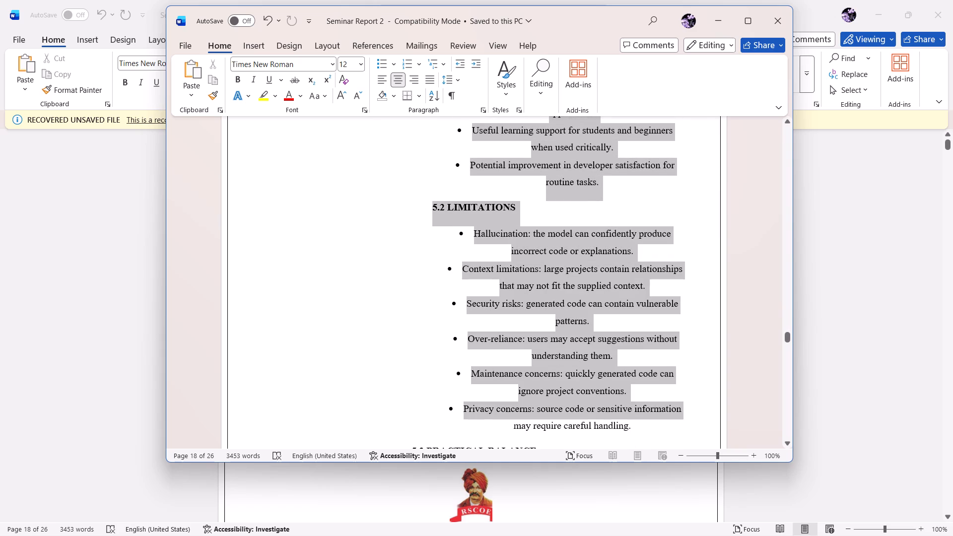
pyautogui.moveTo(671, 415); pyautogui.dragTo(673, 428)
pyautogui.scroll(-1, 631, 379)
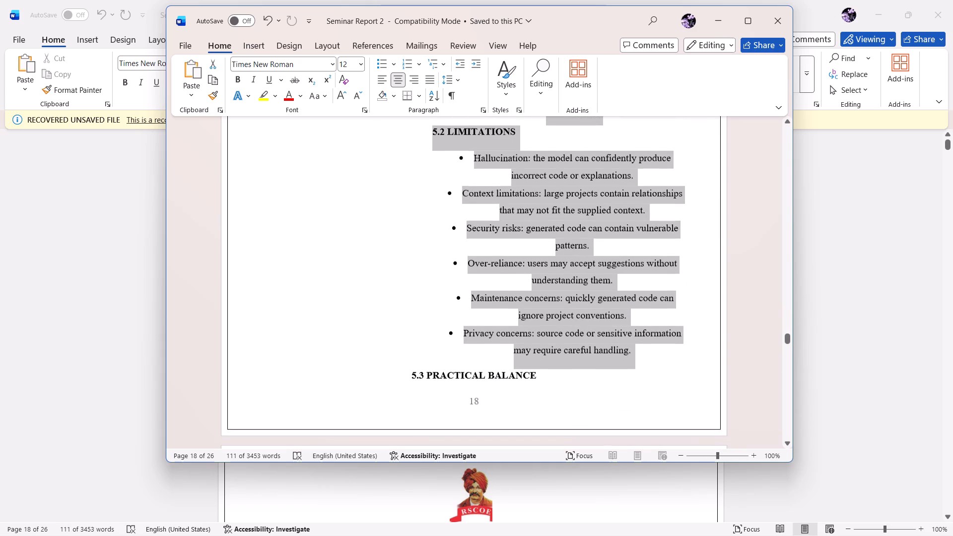
pyautogui.tripleClick(453, 67)
pyautogui.doubleClick(453, 67)
pyautogui.scroll(1, 453, 67)
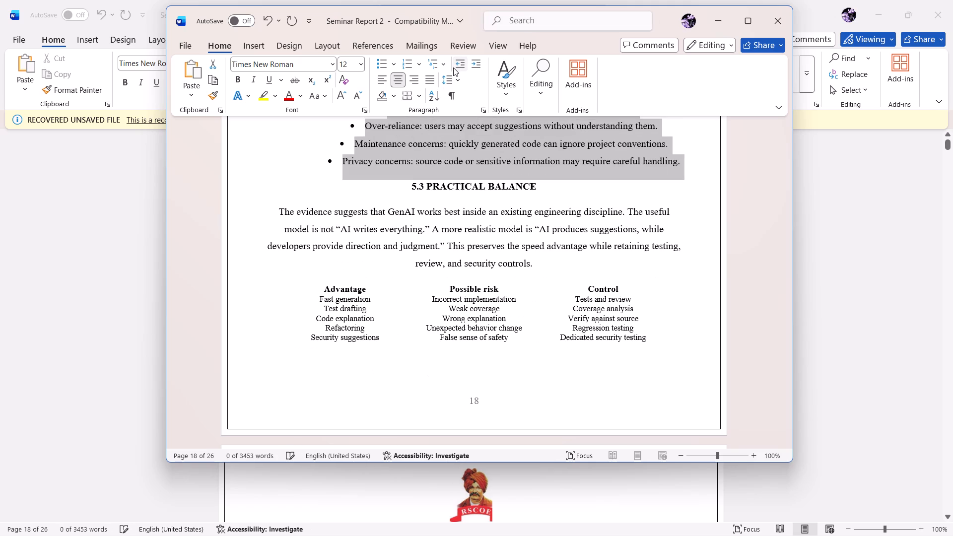
pyautogui.scroll(3, 453, 67)
pyautogui.scroll(4, 445, 194)
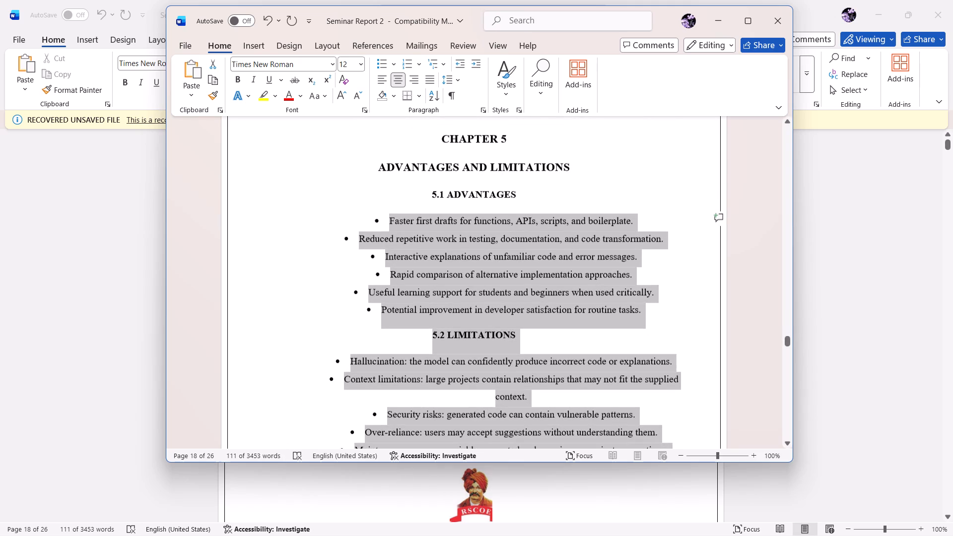
pyautogui.doubleClick(460, 61)
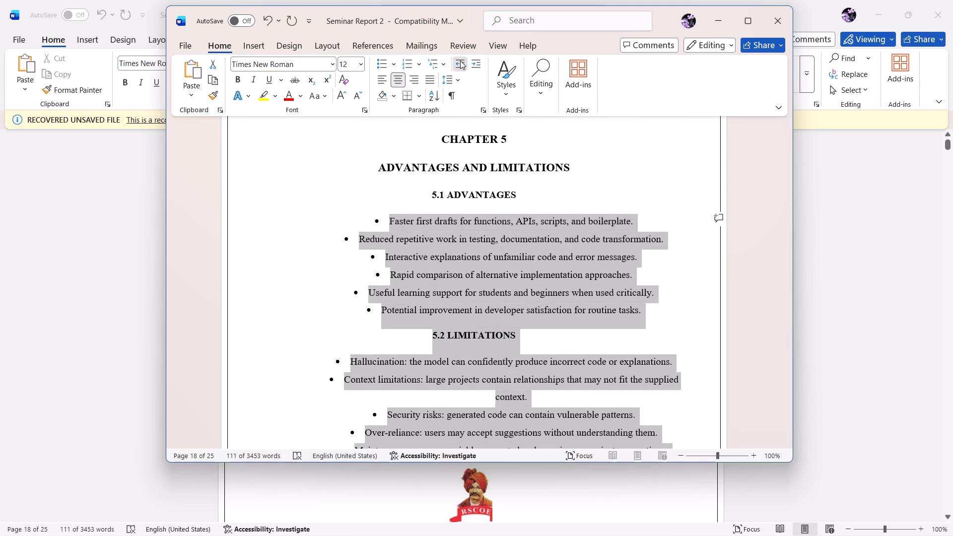
pyautogui.click(462, 64)
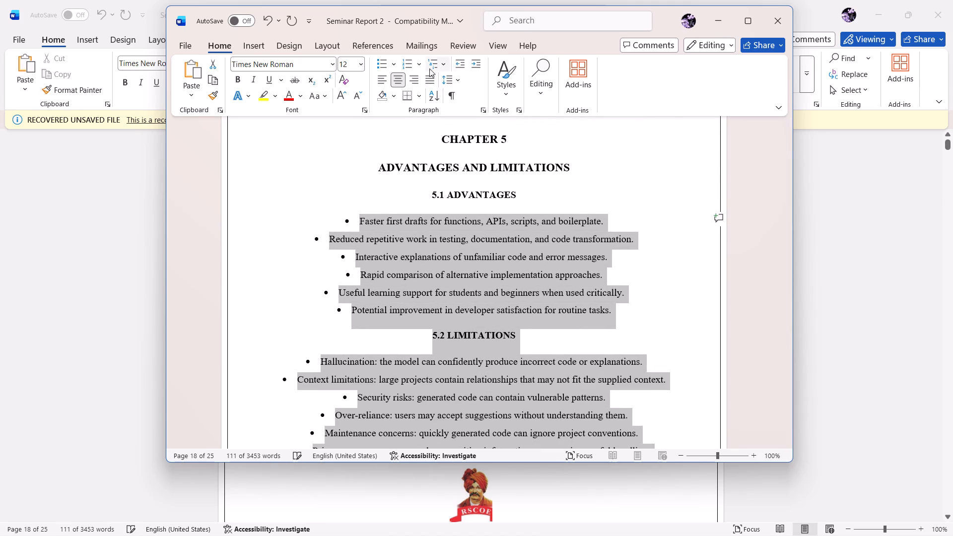
# Left-align the selected text from the first 5.1 bullet to the last 5.2 bullet.
pyautogui.click(382, 83)
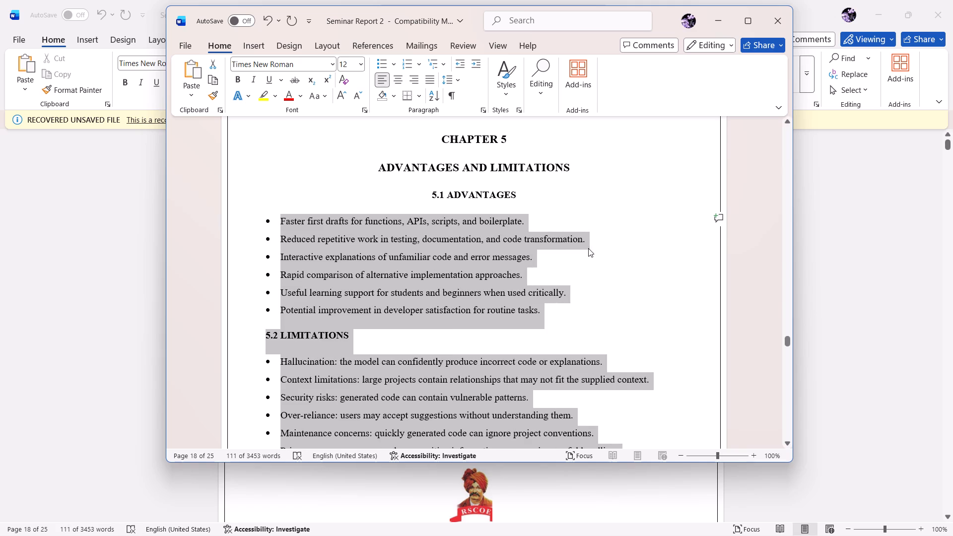
pyautogui.click(595, 230)
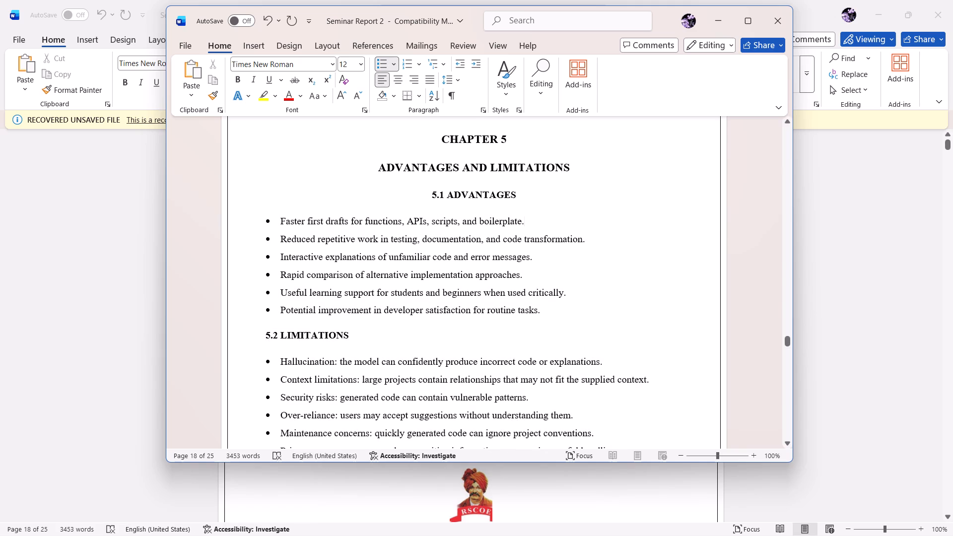
# Center the "5.2 LIMITATIONS" heading in Chapter 5 and save the document.
pyautogui.moveTo(264, 330); pyautogui.dragTo(362, 336)
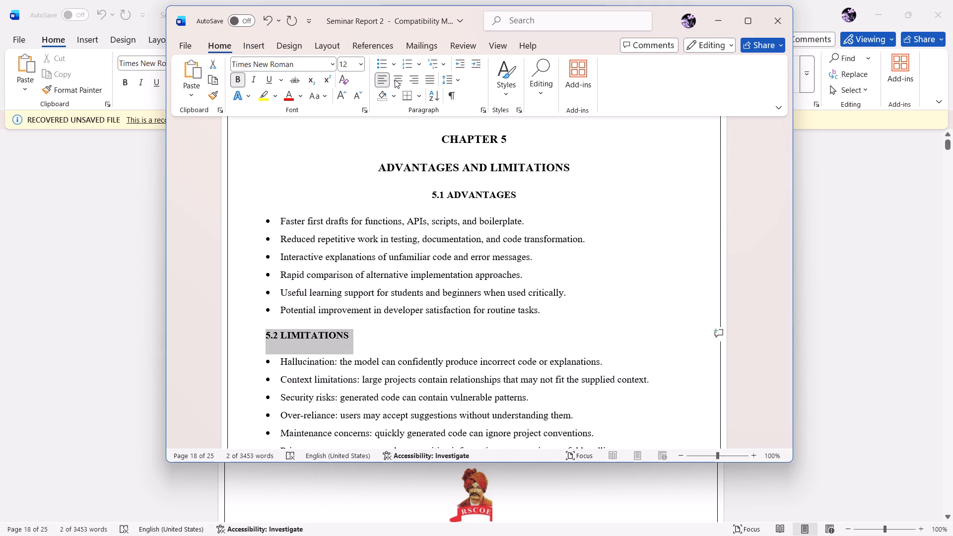
pyautogui.click(395, 80)
pyautogui.scroll(-1, 569, 188)
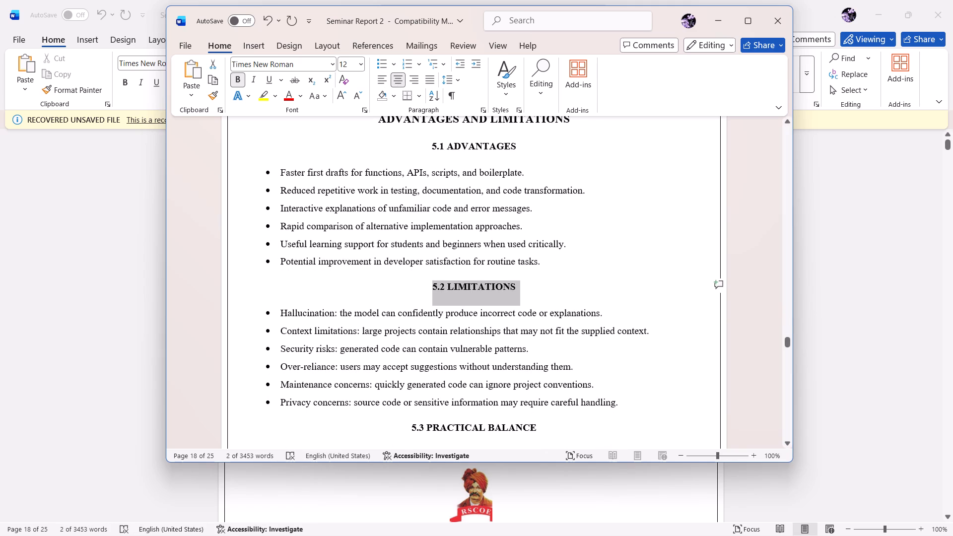
pyautogui.hotkey('ctrl', 's')
# Left-align the body paragraph under "5.3 PRACTICAL BALANCE" and save the document.
pyautogui.scroll(-3, 587, 248)
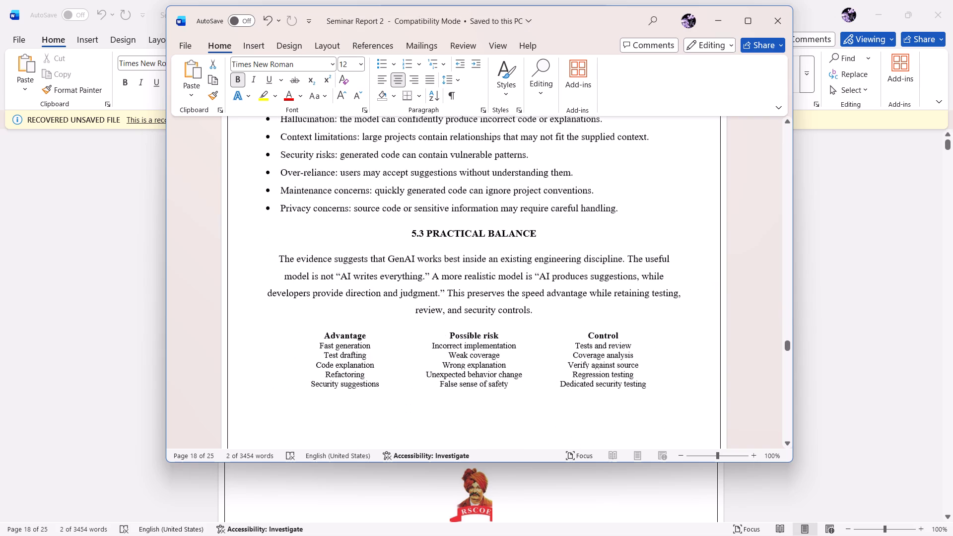
pyautogui.scroll(-1, 587, 248)
pyautogui.moveTo(277, 202); pyautogui.dragTo(537, 253)
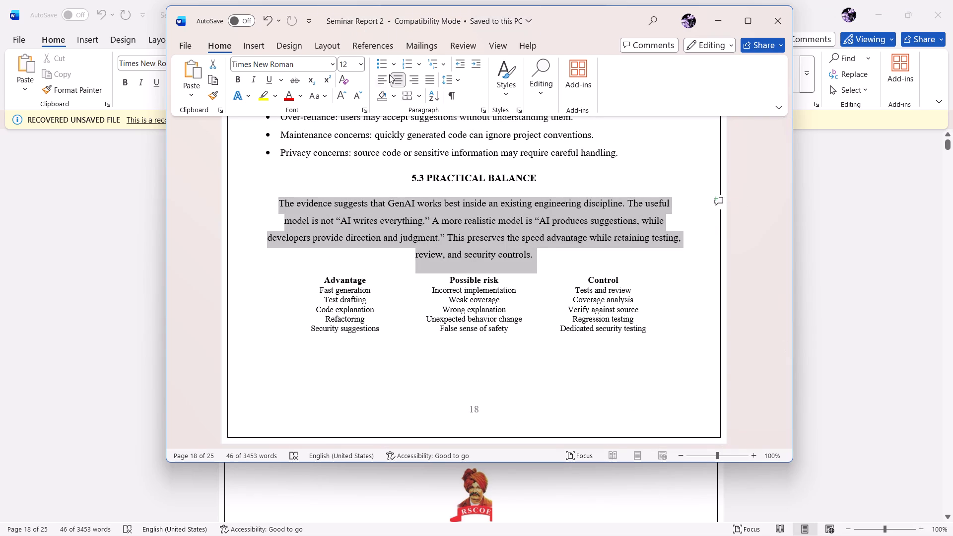
pyautogui.click(378, 82)
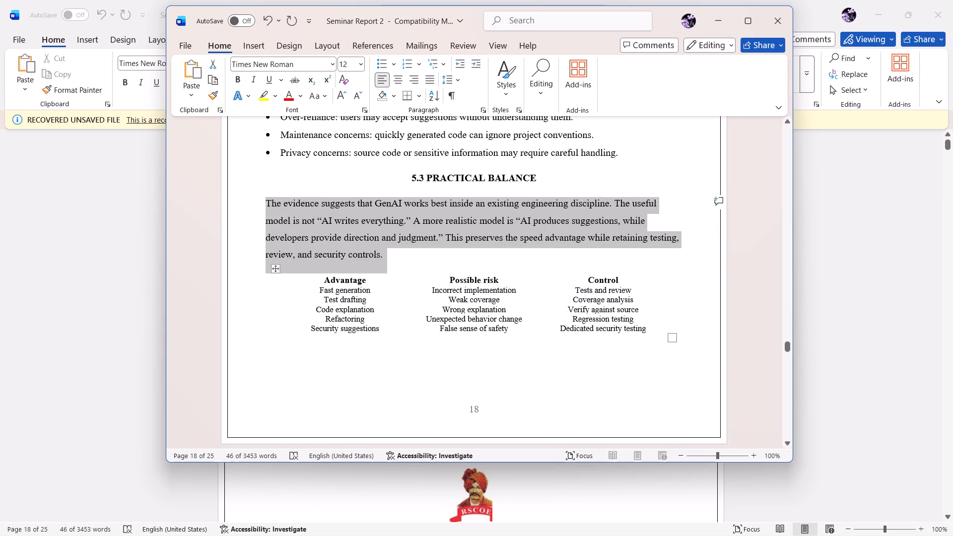
pyautogui.click(399, 294)
pyautogui.hotkey('ctrl', 's')
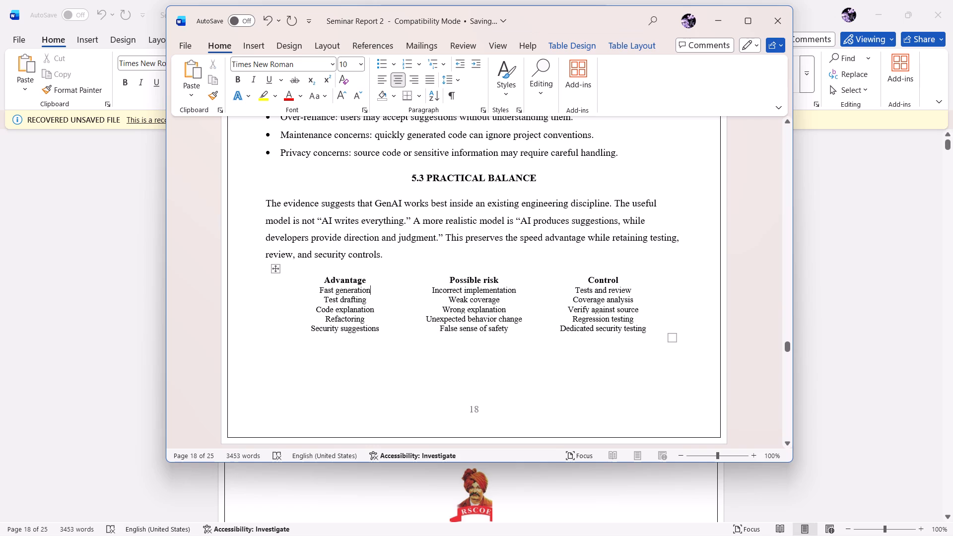
# Left-align the body paragraphs under "6.1 CODE GENERATION" and "6.2 DEBUGGING AND ERROR EXPLANATION" in Chapter 6.
pyautogui.scroll(-6, 399, 294)
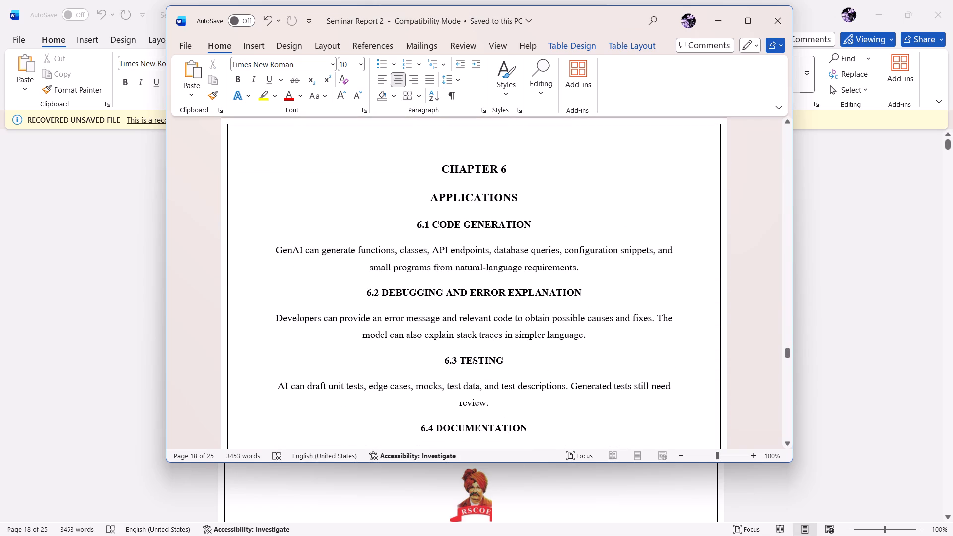
pyautogui.scroll(-1, 358, 272)
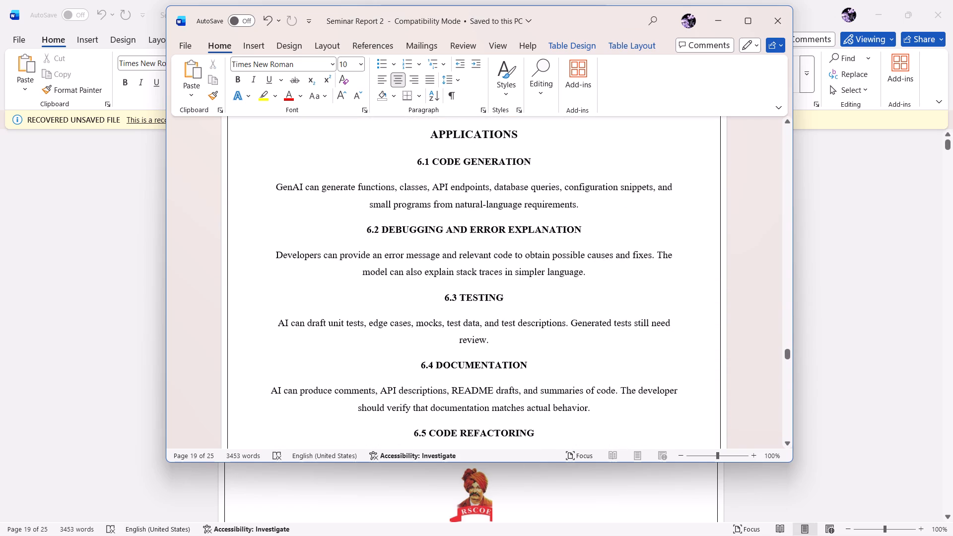
pyautogui.moveTo(269, 187); pyautogui.dragTo(568, 222)
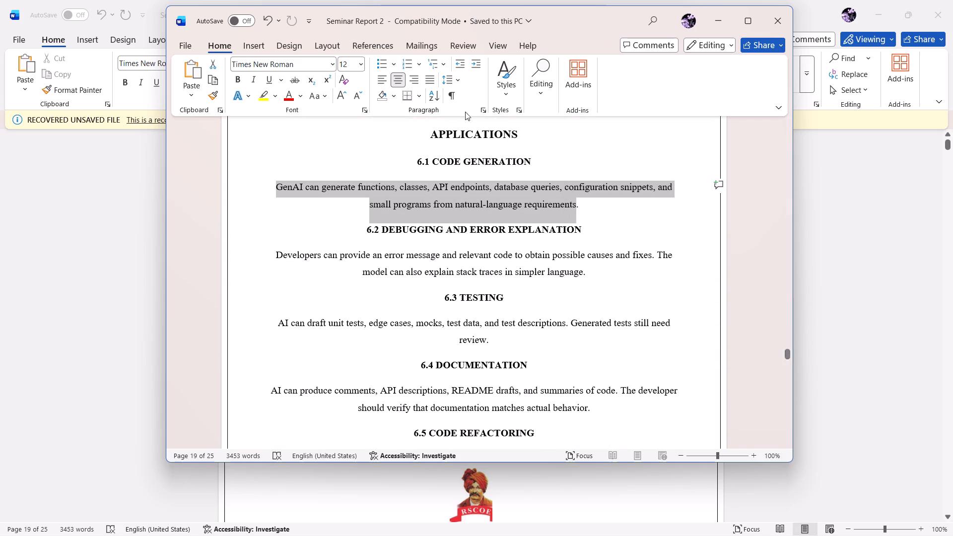
pyautogui.click(381, 80)
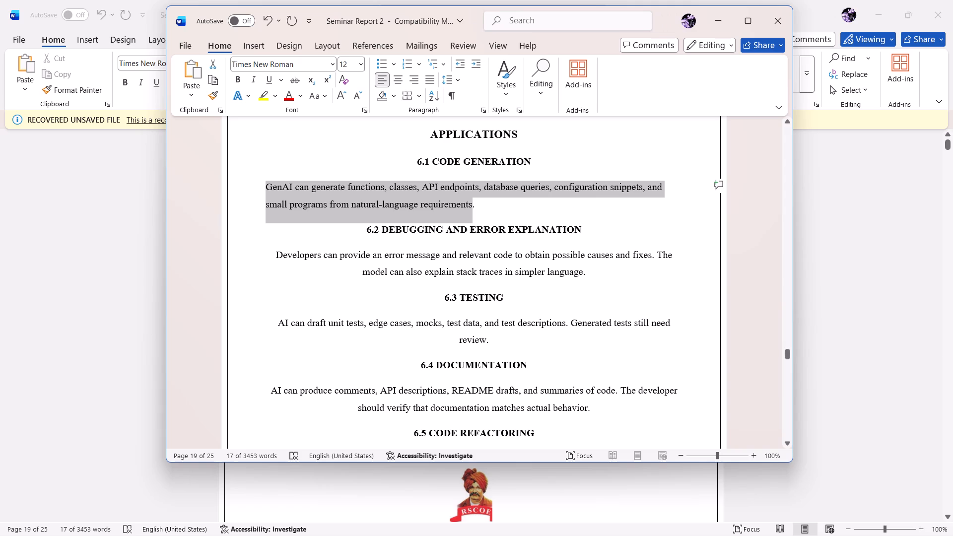
pyautogui.click(377, 172)
pyautogui.moveTo(271, 250); pyautogui.dragTo(566, 254)
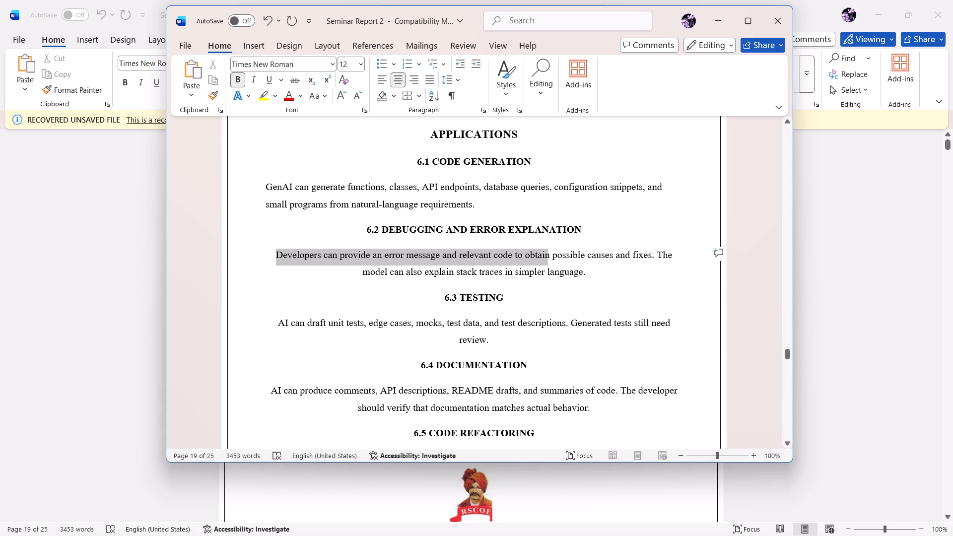
pyautogui.moveTo(566, 254); pyautogui.dragTo(594, 270)
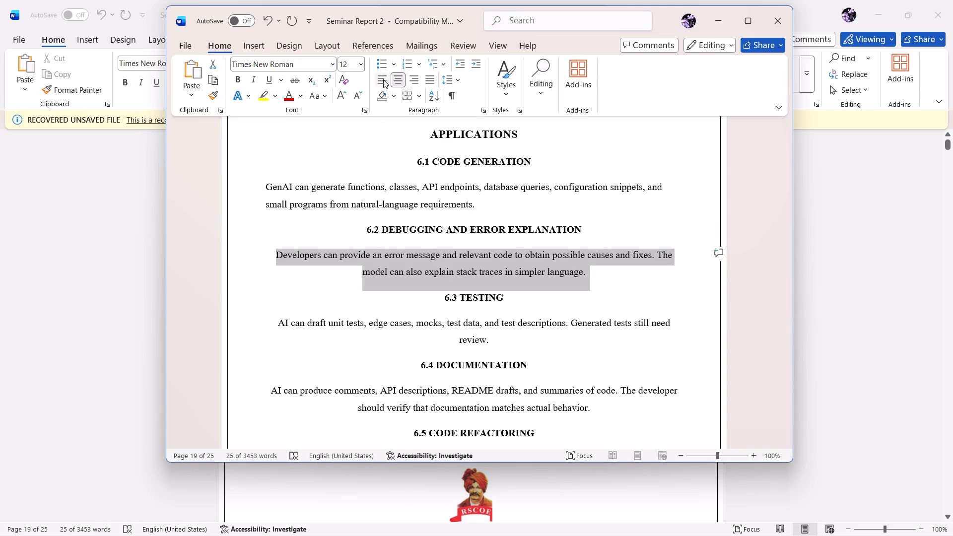
pyautogui.click(383, 79)
# Left-align the body paragraphs under "6.3 TESTING" and "6.4 DOCUMENTATION" in Chapter 6.
pyautogui.scroll(-1, 382, 271)
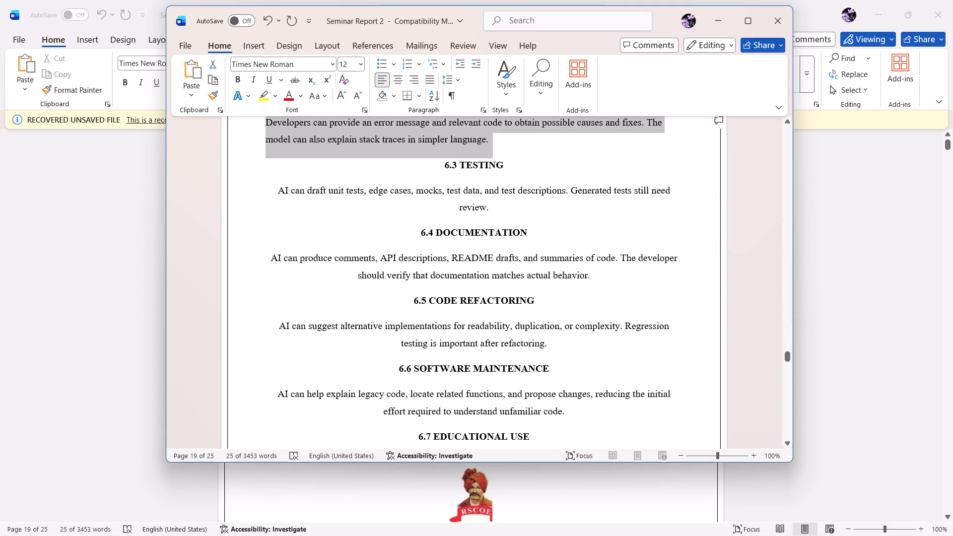
pyautogui.moveTo(278, 192); pyautogui.dragTo(519, 208)
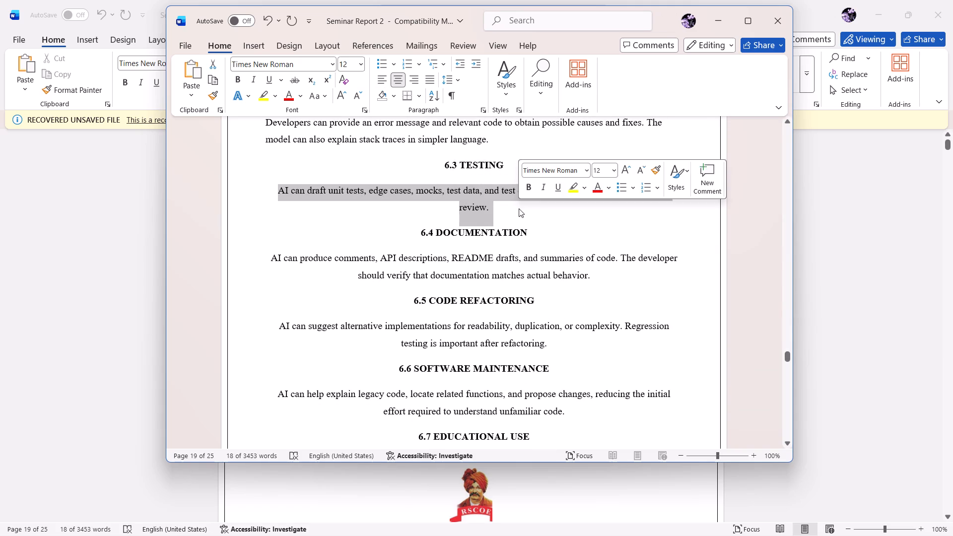
pyautogui.click(380, 82)
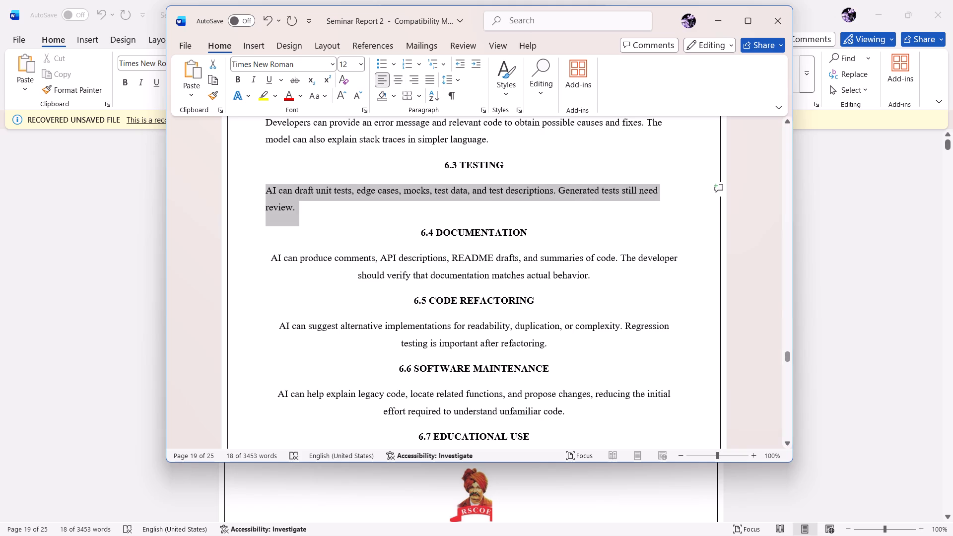
pyautogui.moveTo(269, 258); pyautogui.dragTo(538, 266)
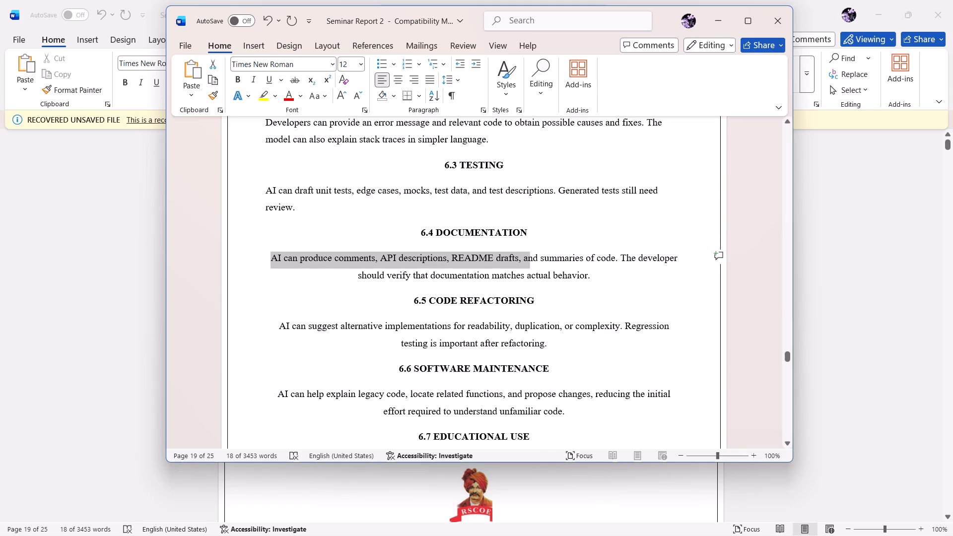
pyautogui.moveTo(538, 266); pyautogui.dragTo(574, 283)
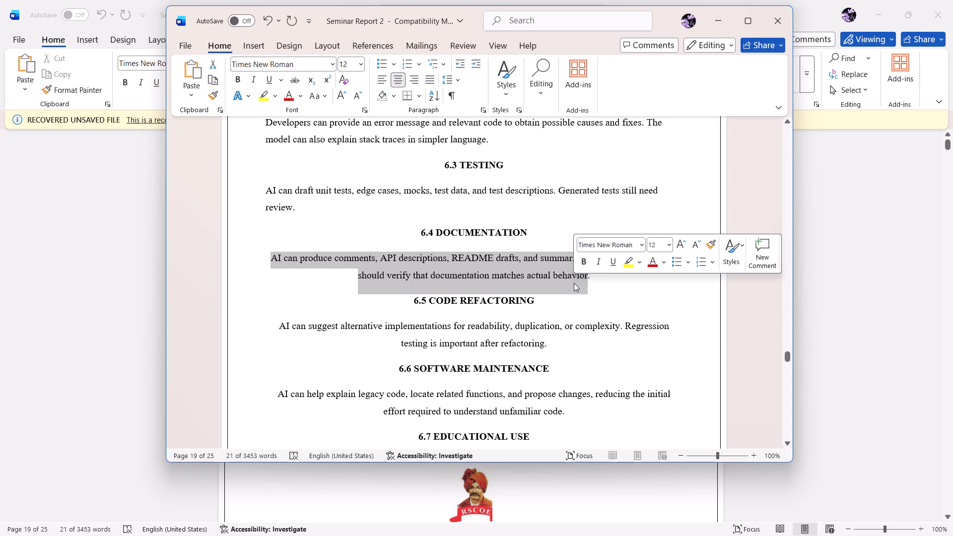
pyautogui.click(379, 82)
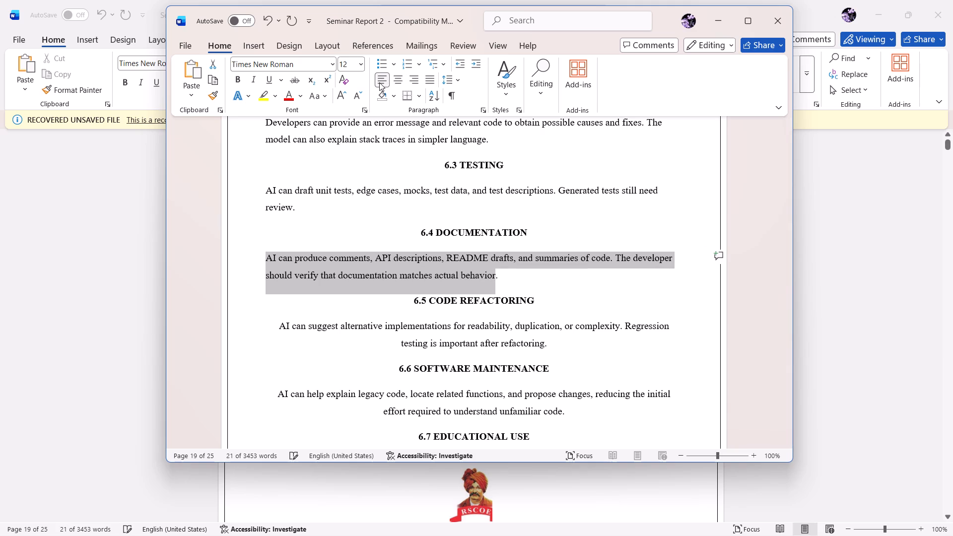
pyautogui.click(520, 272)
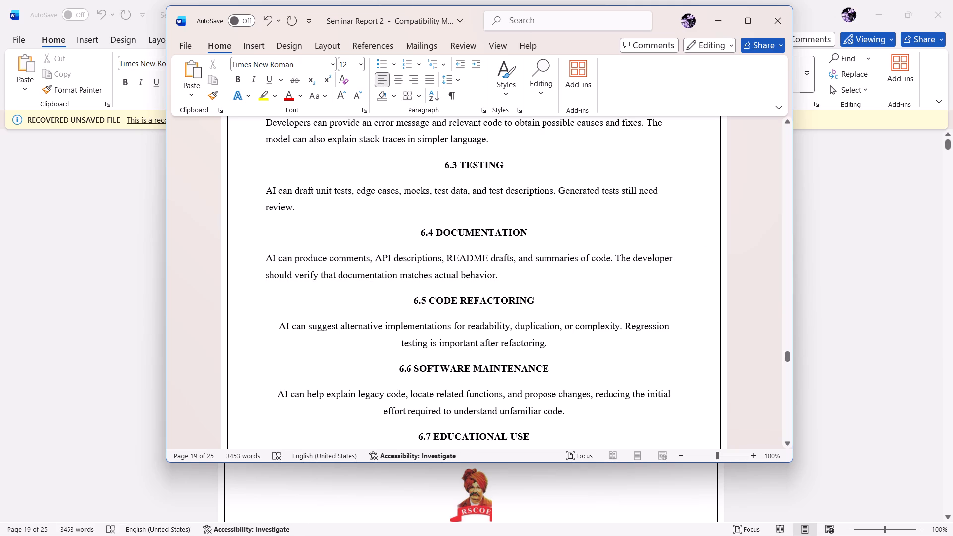
# Left-align the body paragraphs under "6.5 CODE REFACTORING", "6.6 SOFTWARE MAINTENANCE" and "6.7 EDUCATIONAL USE".
pyautogui.moveTo(279, 325); pyautogui.dragTo(553, 348)
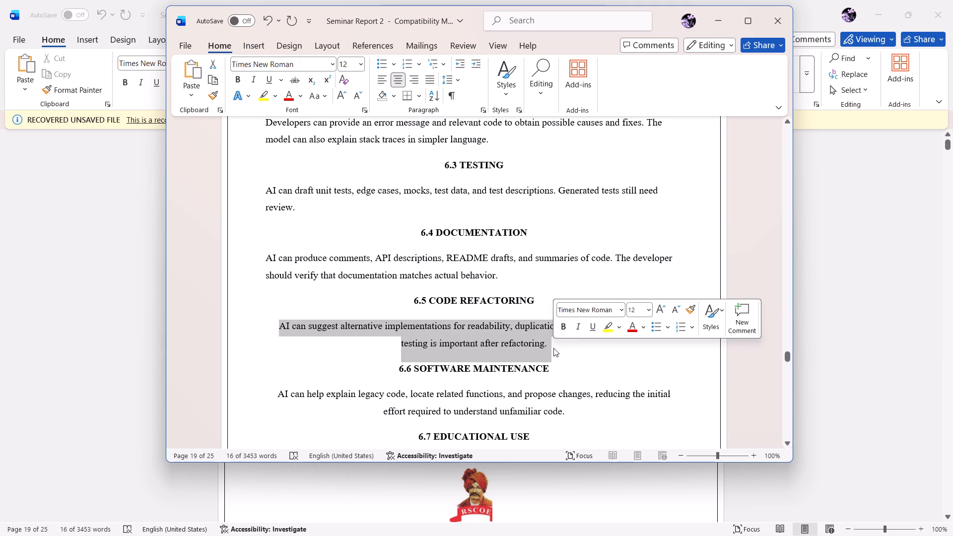
pyautogui.click(383, 87)
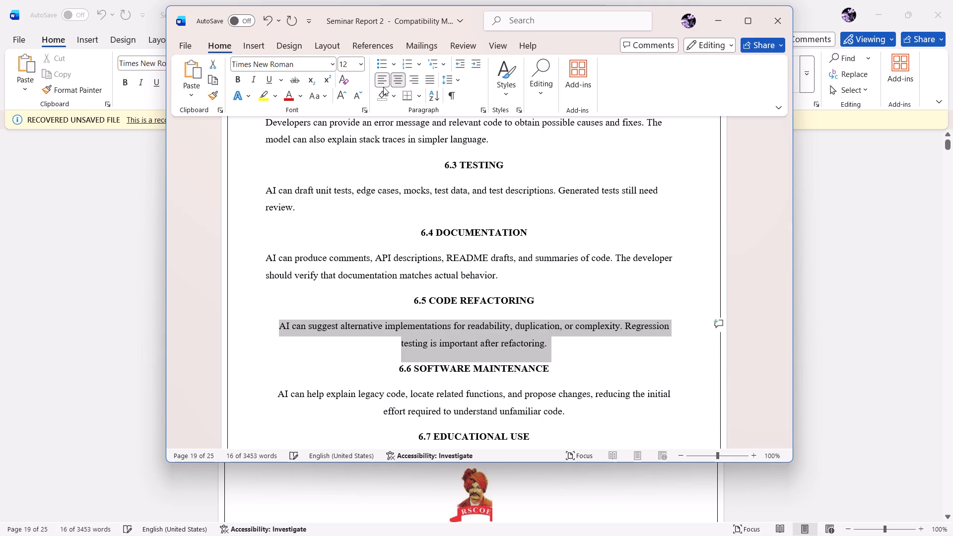
pyautogui.scroll(-3, 517, 232)
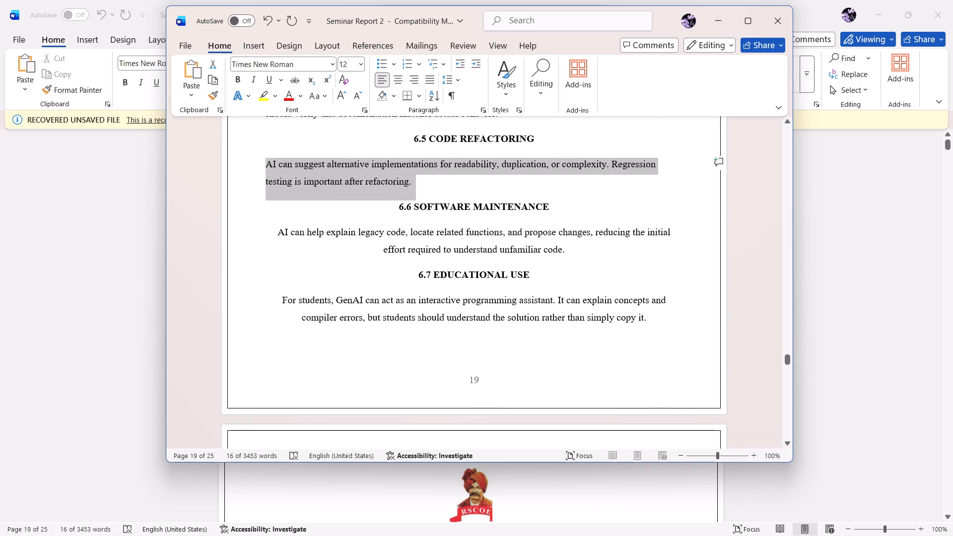
pyautogui.moveTo(276, 228); pyautogui.dragTo(569, 263)
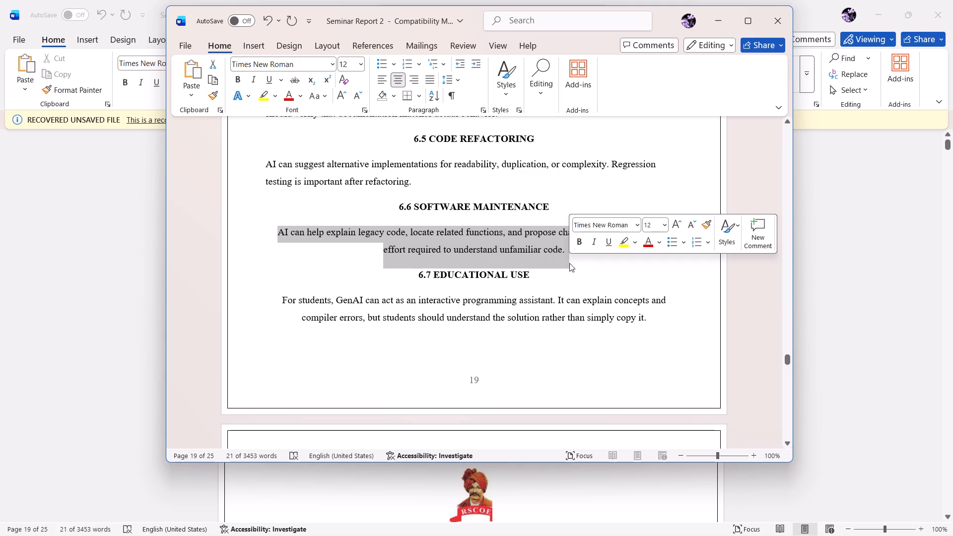
pyautogui.click(380, 84)
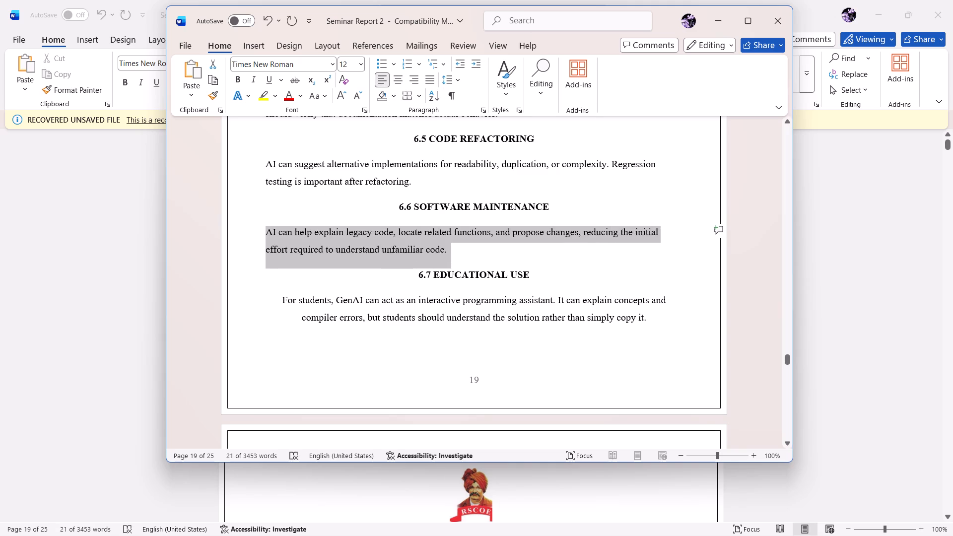
pyautogui.moveTo(280, 294); pyautogui.dragTo(647, 321)
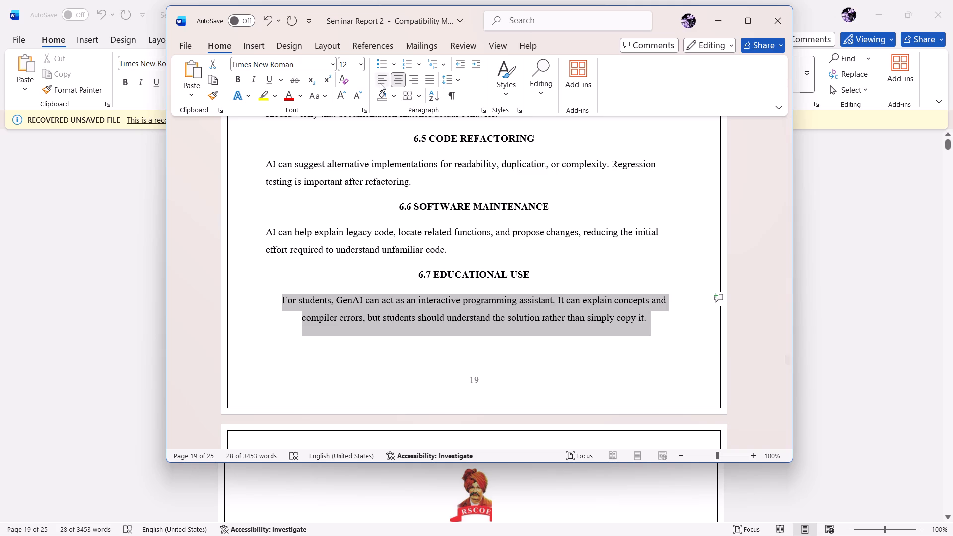
pyautogui.click(379, 83)
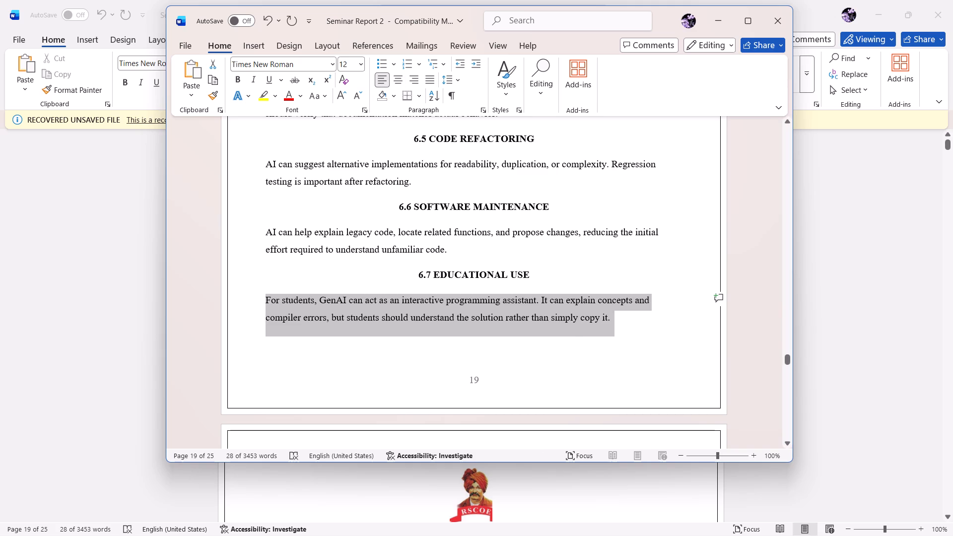
pyautogui.click(460, 256)
# Correct the flagged "control ." to "control." in the "7.2 FUTURE SCOPE" paragraph using the suggested fix.
pyautogui.scroll(-6, 460, 256)
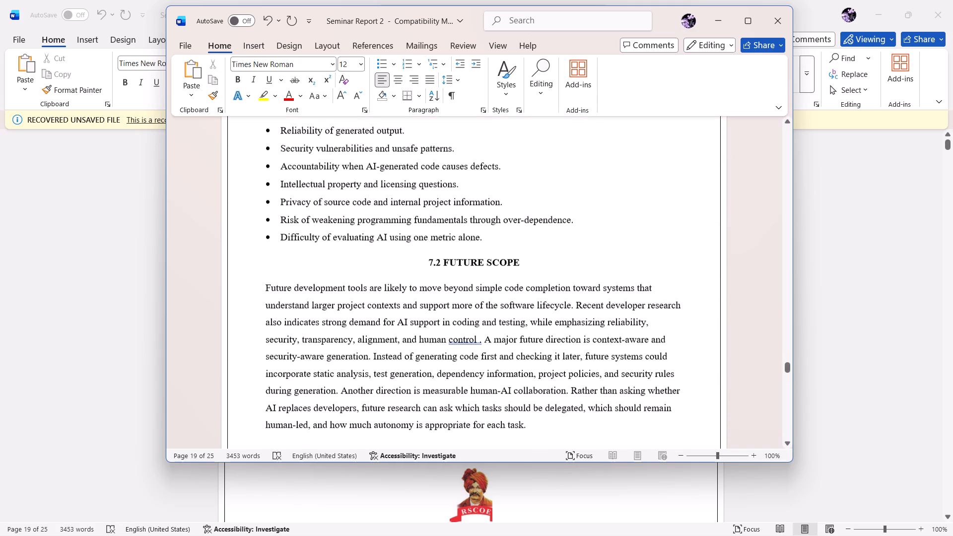
pyautogui.scroll(-2, 460, 256)
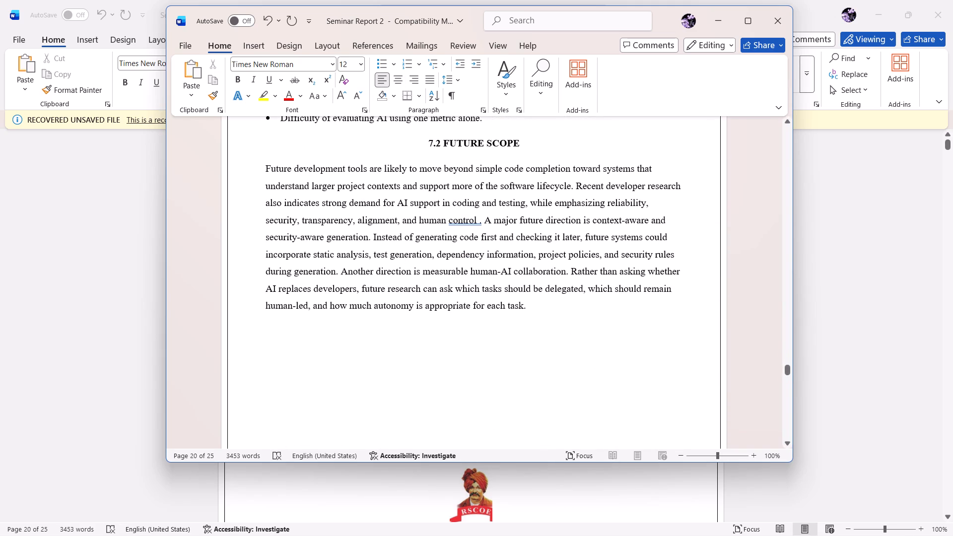
pyautogui.rightClick(469, 218)
pyautogui.click(441, 232)
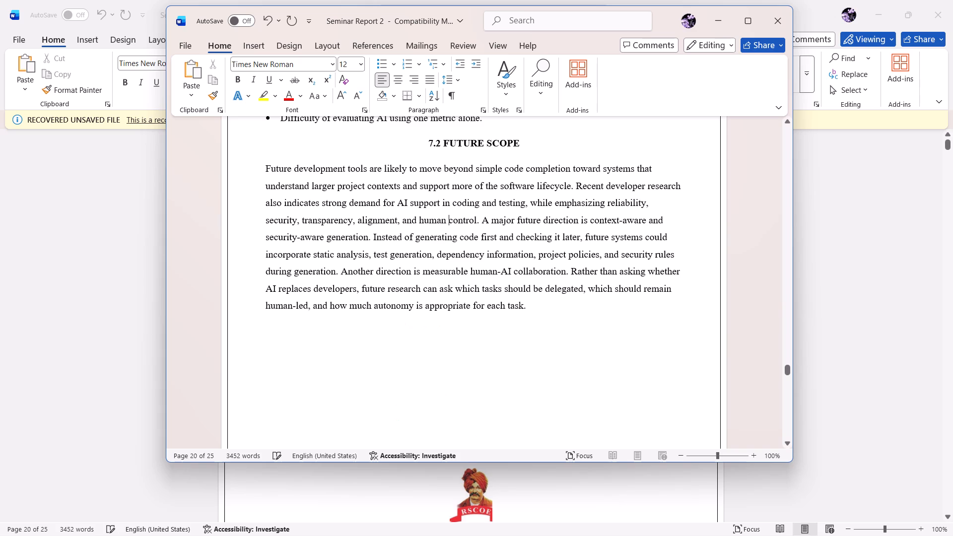
# Insert a blank line before the "7.3 SUGGESTED BEST-PRACTICE WORKFLOW" heading to move it to the following page.
pyautogui.scroll(-6, 465, 317)
pyautogui.scroll(3, 465, 317)
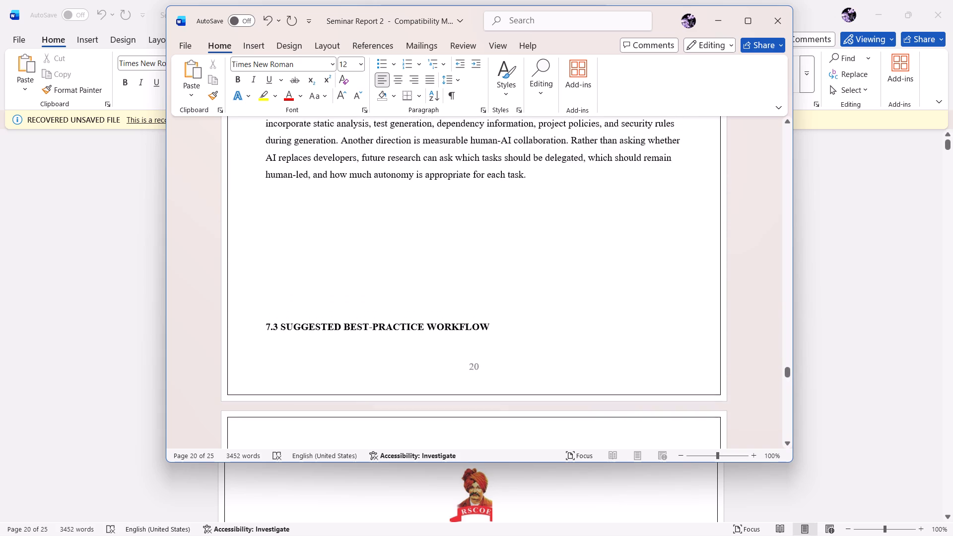
pyautogui.scroll(1, 465, 317)
pyautogui.click(263, 333)
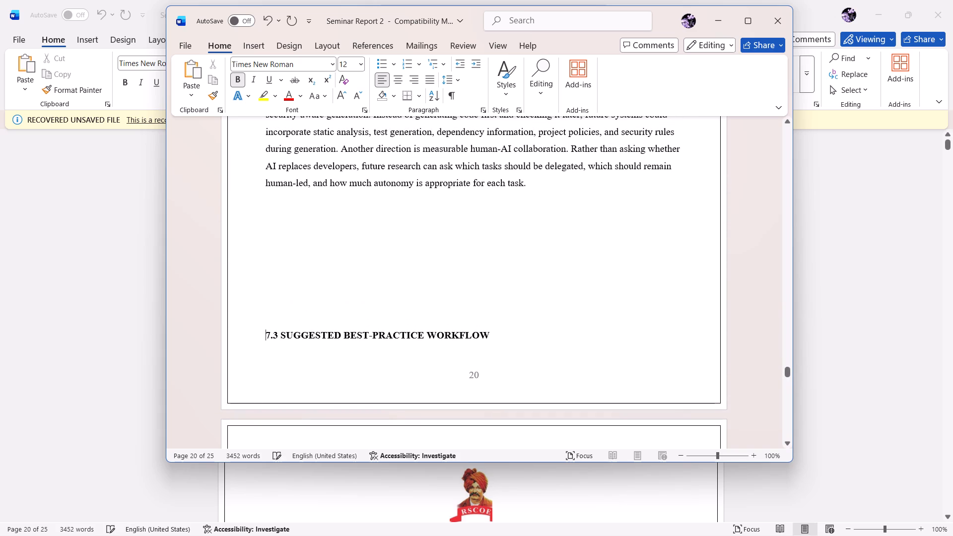
pyautogui.press('Return')
# Remove the blank lines between the "7.3 SUGGESTED BEST-PRACTICE WORKFLOW" heading and the list item "Define the requirement clearly.".
pyautogui.scroll(-3, 307, 314)
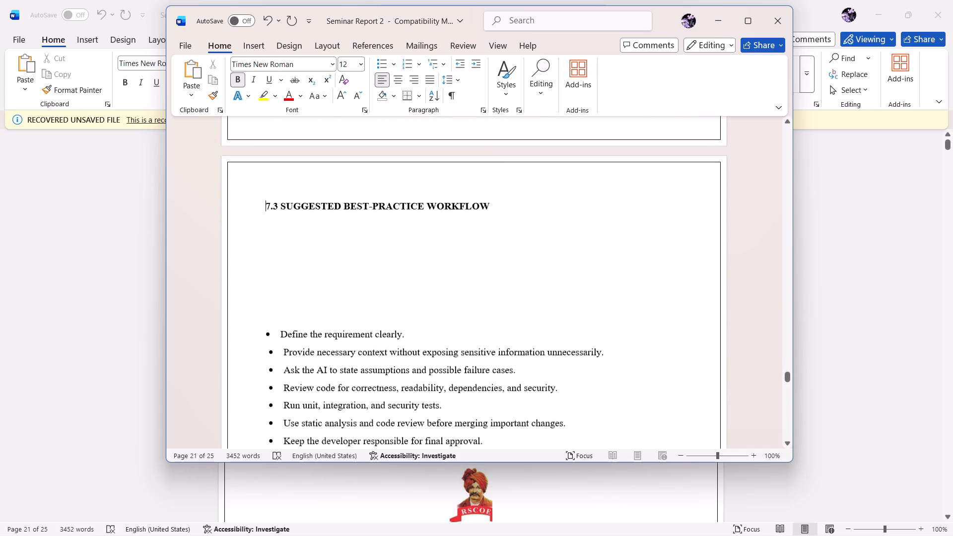
pyautogui.scroll(-1, 307, 314)
pyautogui.click(265, 230)
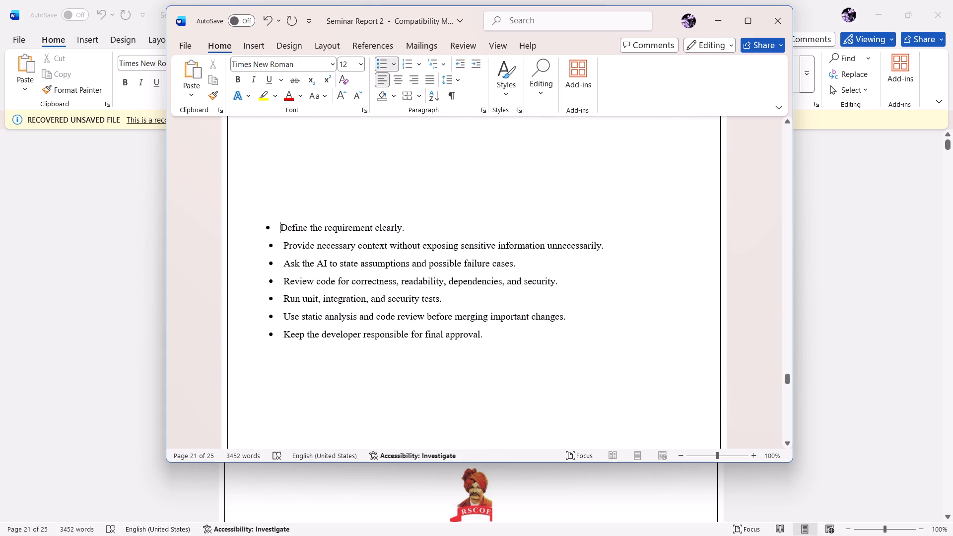
pyautogui.press('BackSpace')
pyautogui.press('BackSpace')
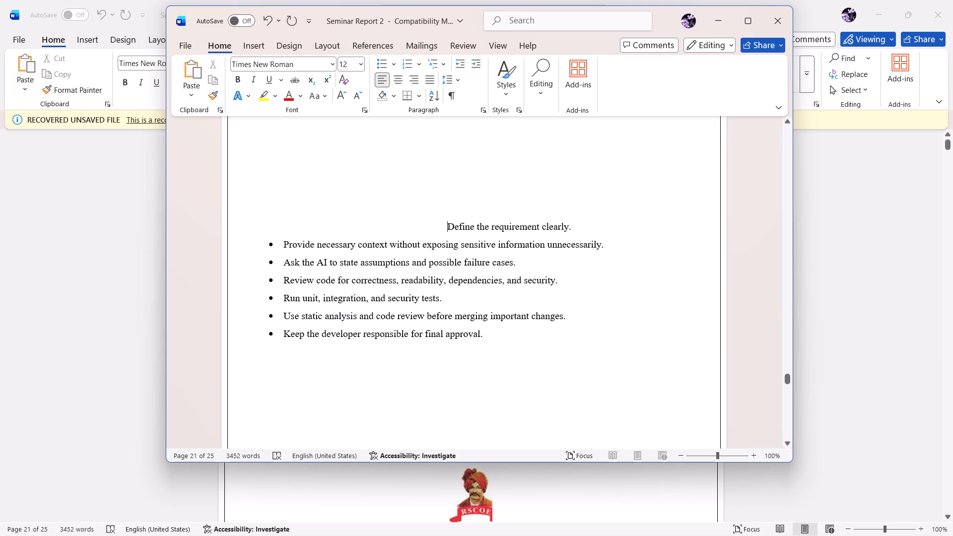
pyautogui.press('BackSpace')
pyautogui.press('BackSpace')
pyautogui.press('BackSpace')
pyautogui.press('BackSpace')
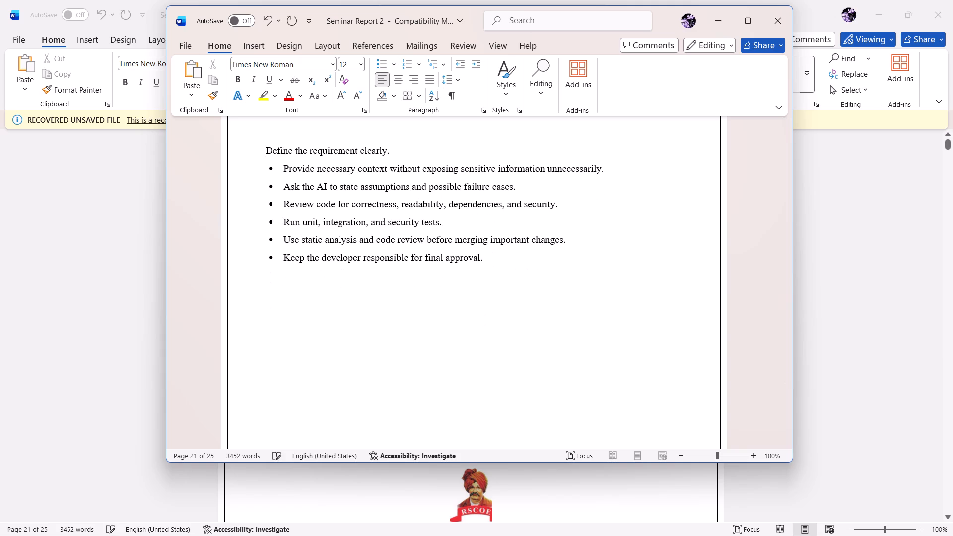
pyautogui.scroll(2, 265, 230)
pyautogui.press('BackSpace')
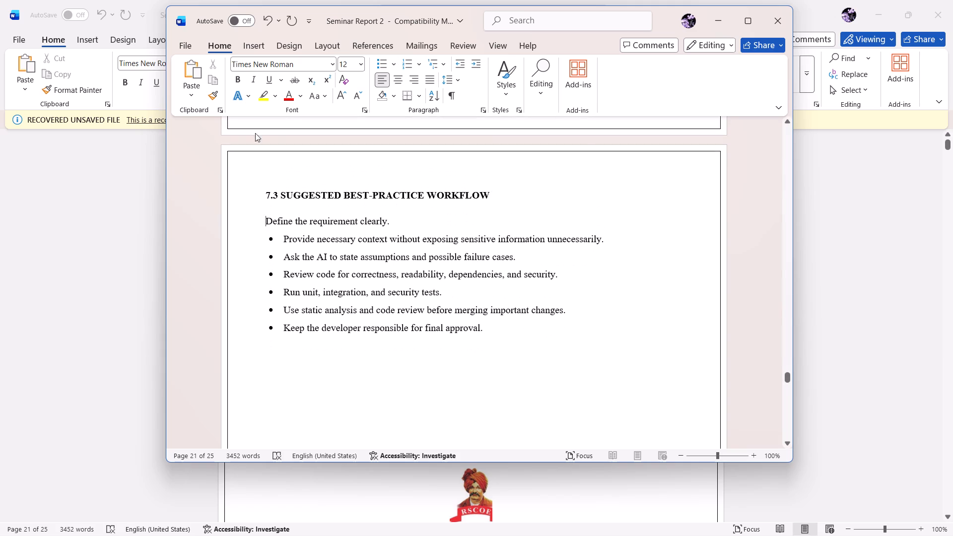
# Apply solid round bullets to all seven workflow items under heading 7.3 and save the document.
pyautogui.moveTo(262, 219); pyautogui.dragTo(459, 373)
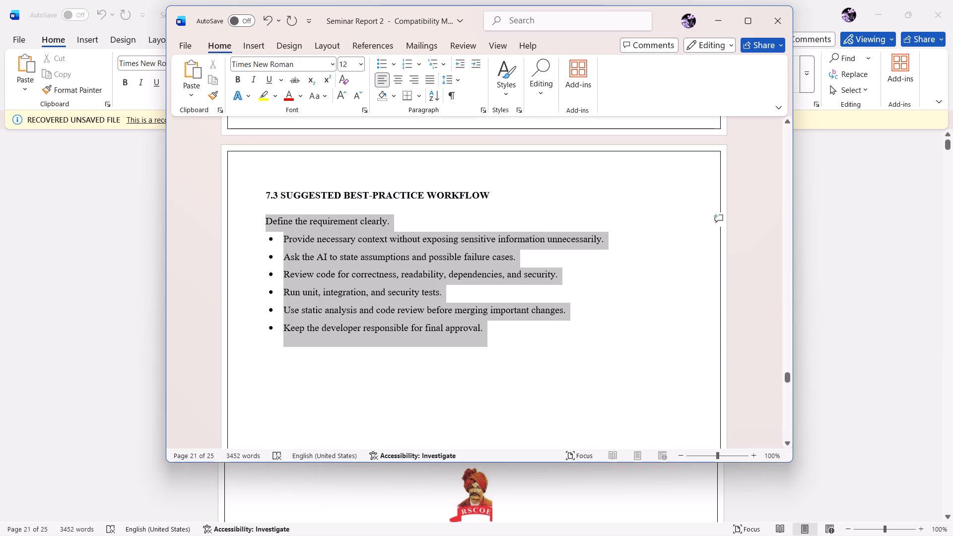
pyautogui.moveTo(459, 373); pyautogui.dragTo(514, 351)
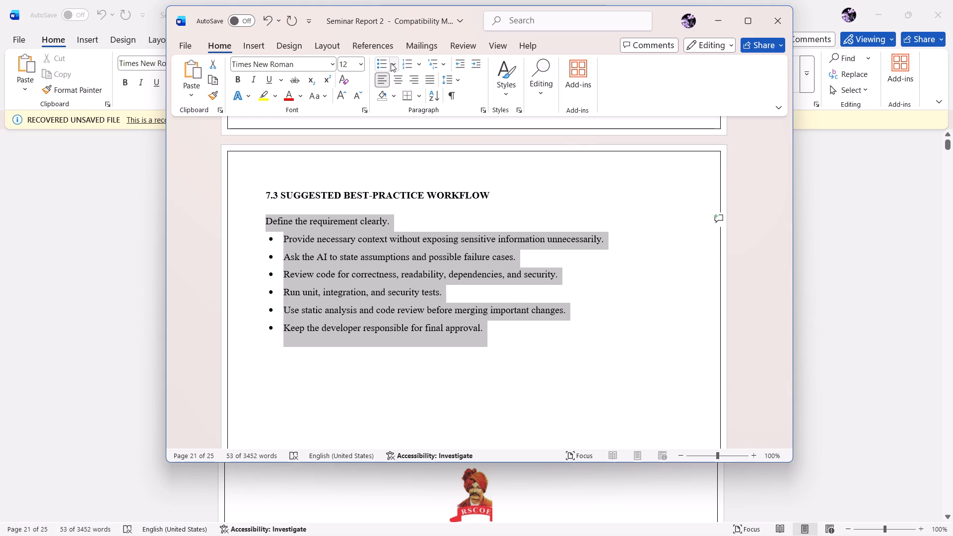
pyautogui.click(391, 63)
pyautogui.click(425, 111)
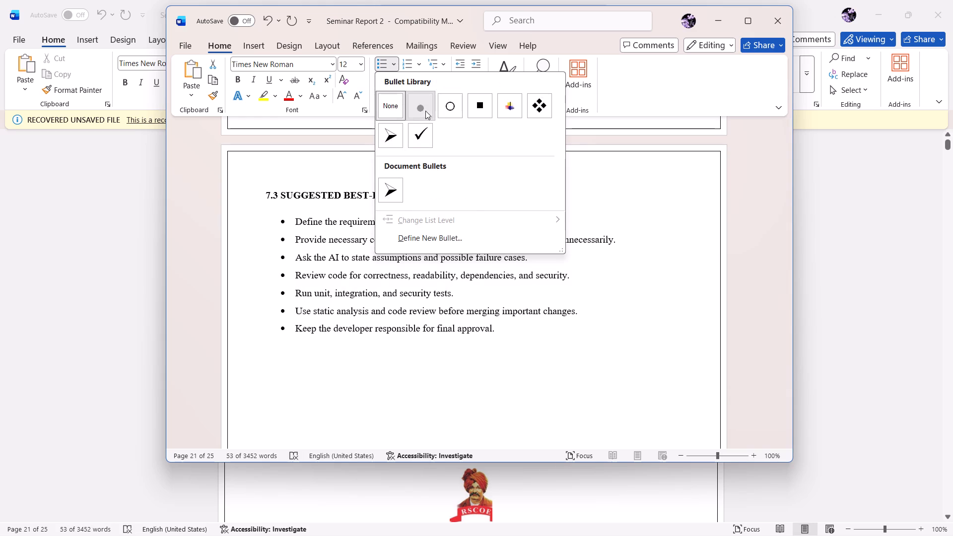
pyautogui.click(518, 221)
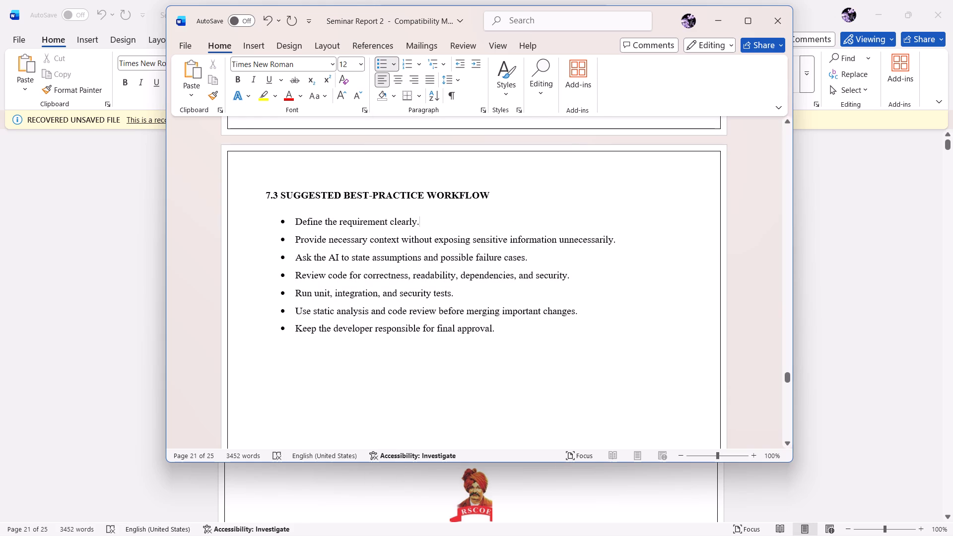
pyautogui.hotkey('ctrl', 's')
# Review the pages following section 7.3, through Chapter 8 Conclusions to the Chapter 9 reference list, for remaining layout problems.
pyautogui.scroll(-2, 518, 221)
pyautogui.keyDown('ctrl'); pyautogui.scroll(1, 518, 221); pyautogui.keyUp('ctrl')
pyautogui.keyDown('ctrl'); pyautogui.scroll(-4, 518, 221); pyautogui.keyUp('ctrl')
pyautogui.scroll(-2, 518, 221)
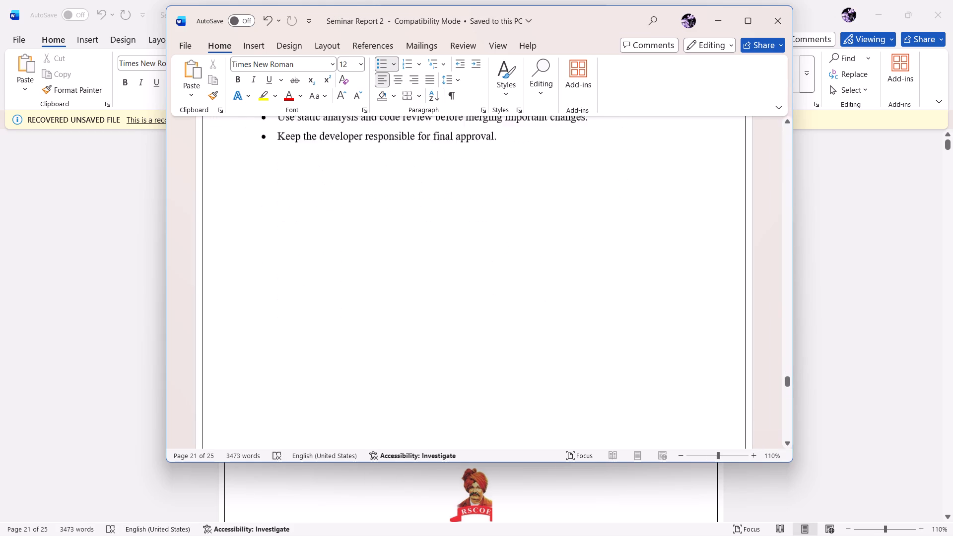
pyautogui.scroll(-16, 518, 221)
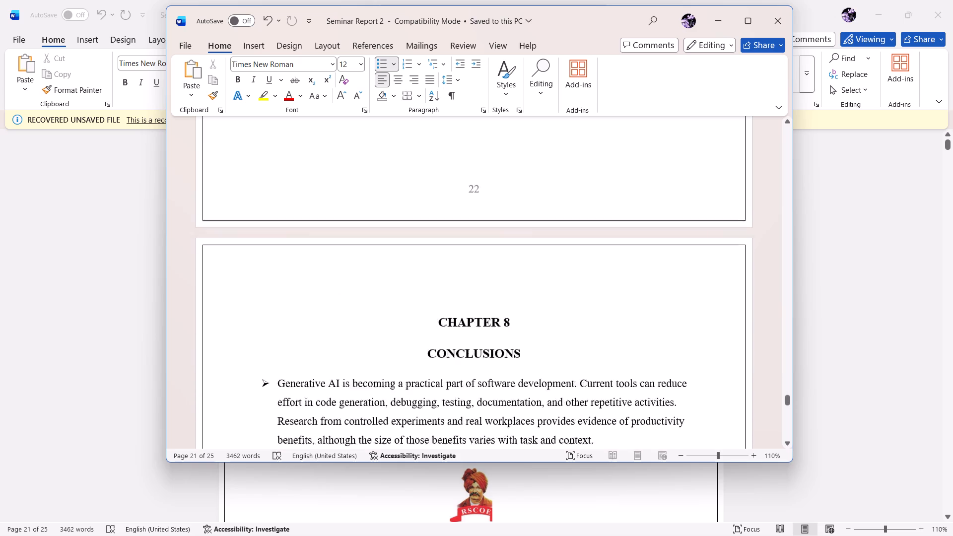
pyautogui.scroll(-12, 518, 221)
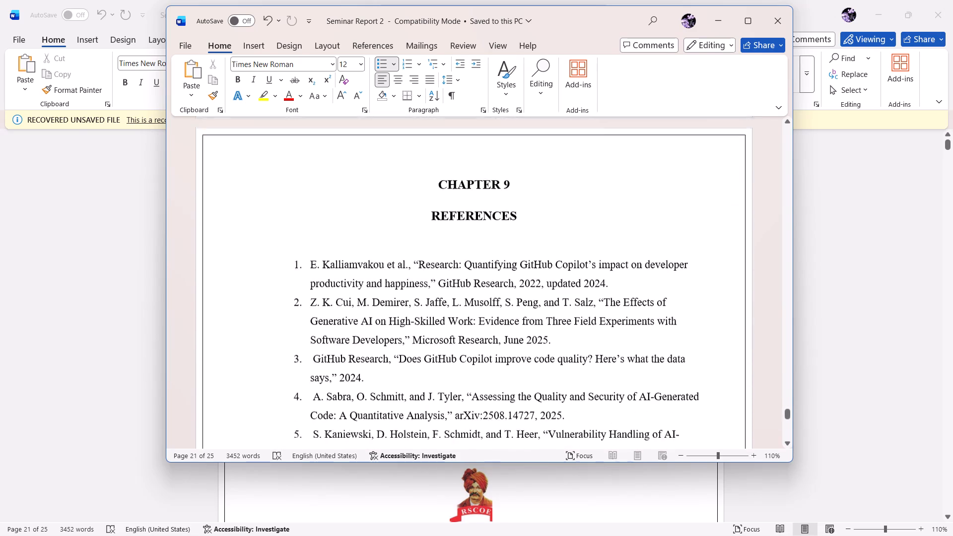
pyautogui.scroll(-5, 518, 221)
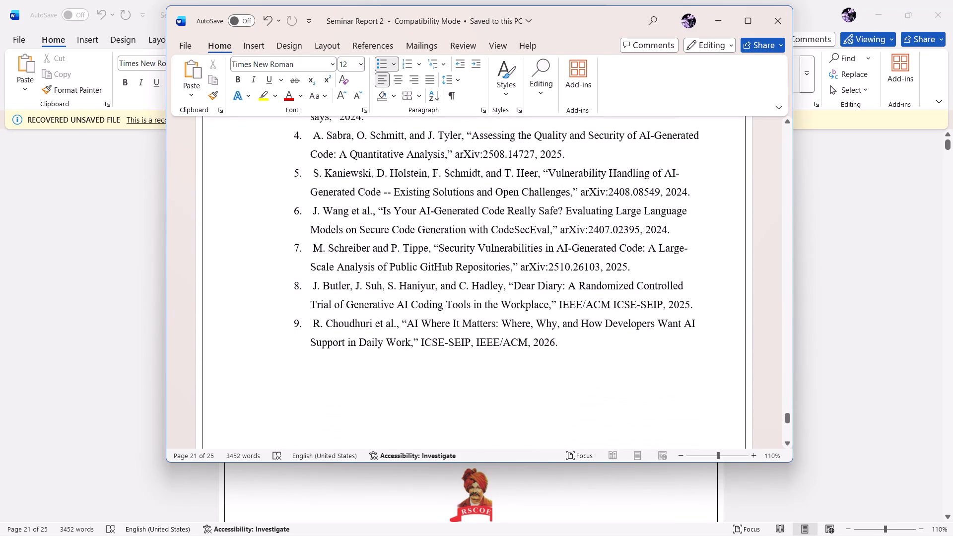
# Select all nine numbered entries under Chapter 9 REFERENCES, try centered and justified alignment, and settle on left alignment.
pyautogui.scroll(1, 518, 221)
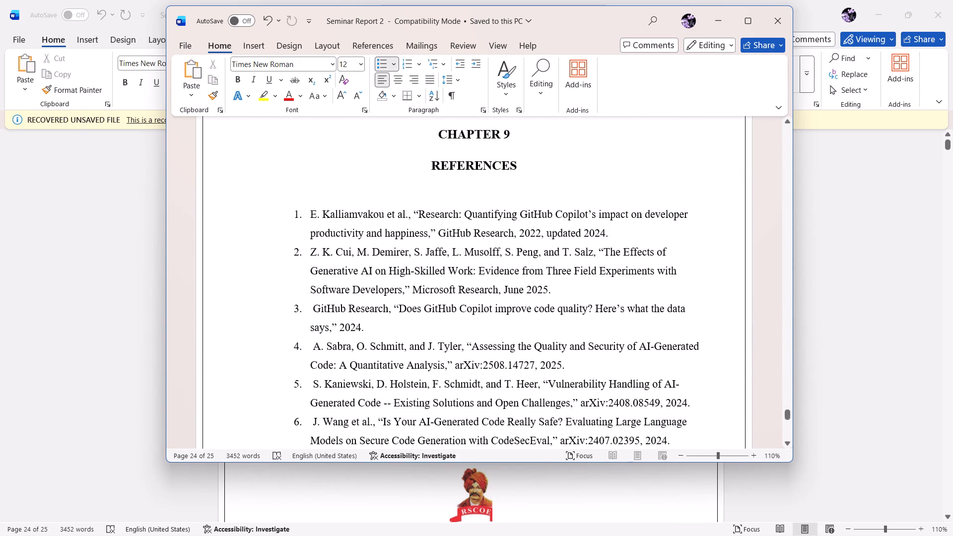
pyautogui.moveTo(307, 211); pyautogui.dragTo(579, 418)
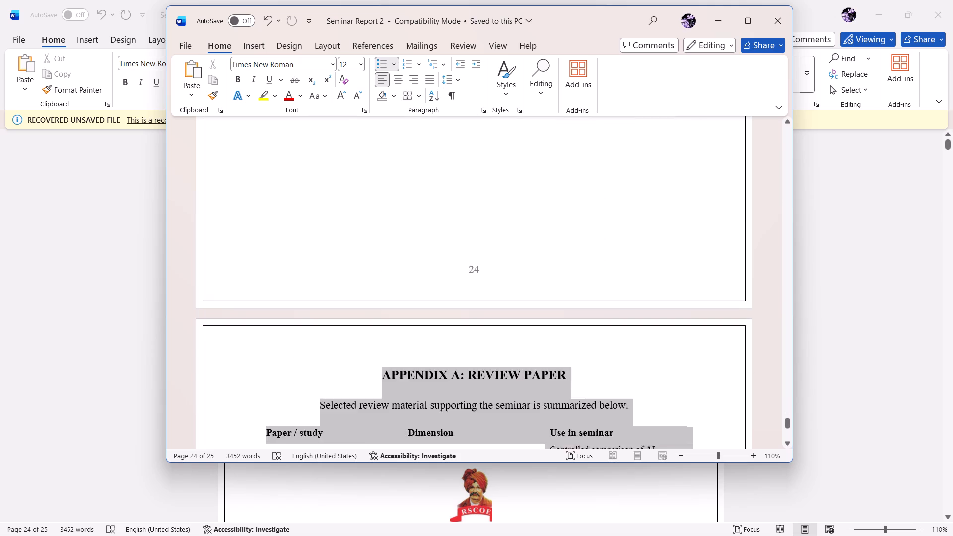
pyautogui.moveTo(579, 418); pyautogui.dragTo(550, 249)
pyautogui.scroll(-1, 550, 249)
pyautogui.scroll(2, 529, 242)
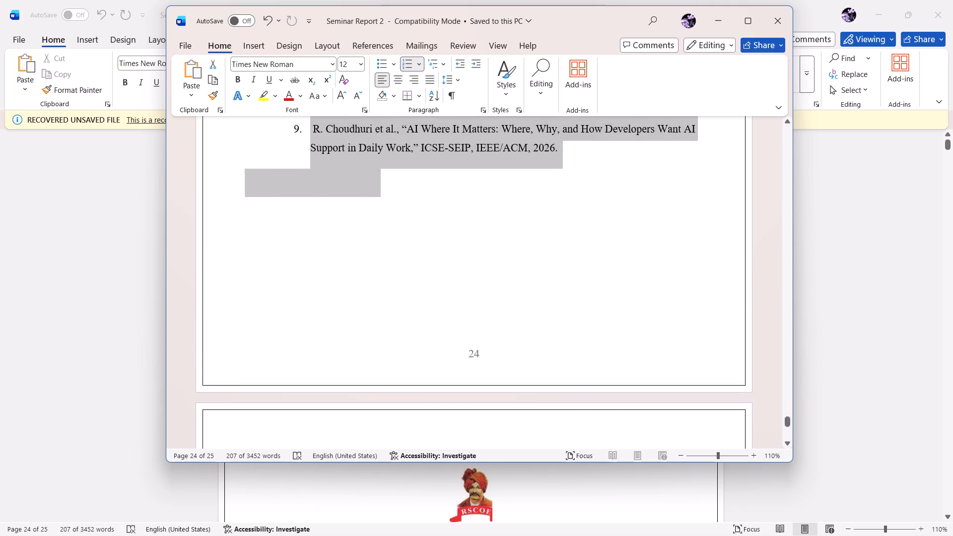
pyautogui.scroll(1, 529, 242)
pyautogui.click(382, 77)
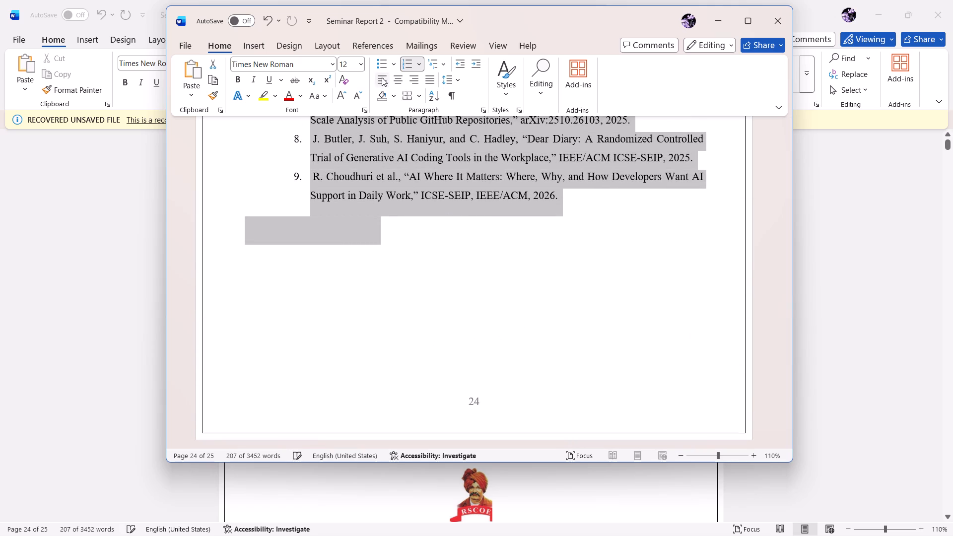
pyautogui.click(393, 84)
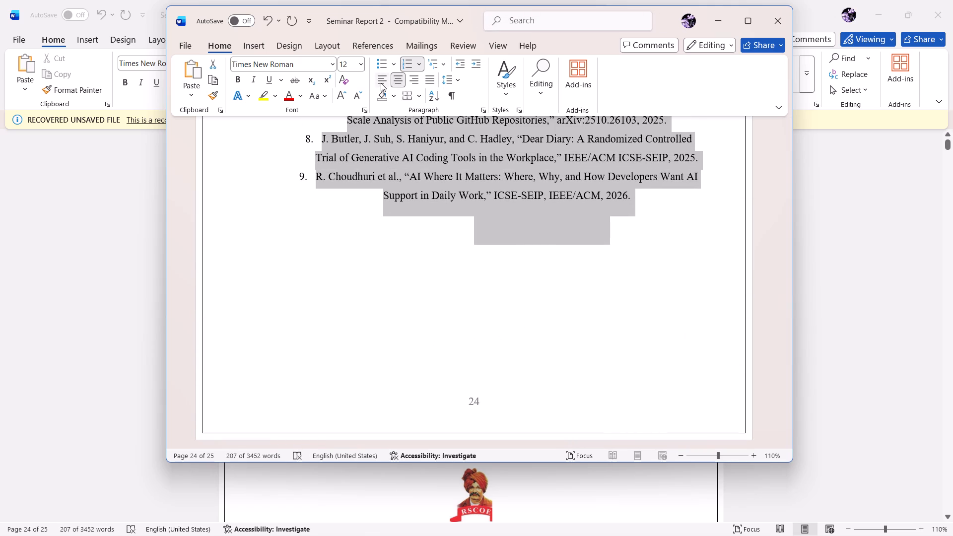
pyautogui.click(381, 83)
pyautogui.click(429, 81)
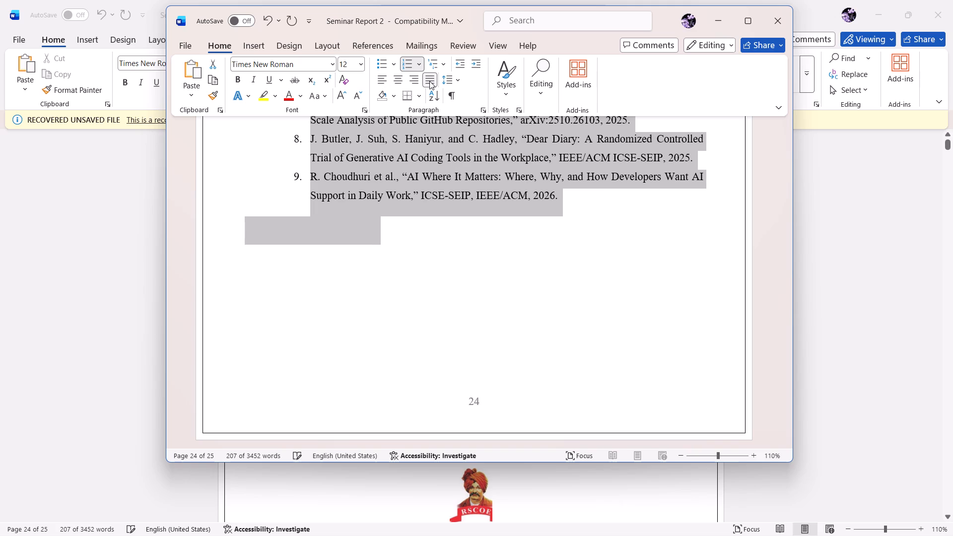
pyautogui.scroll(3, 433, 230)
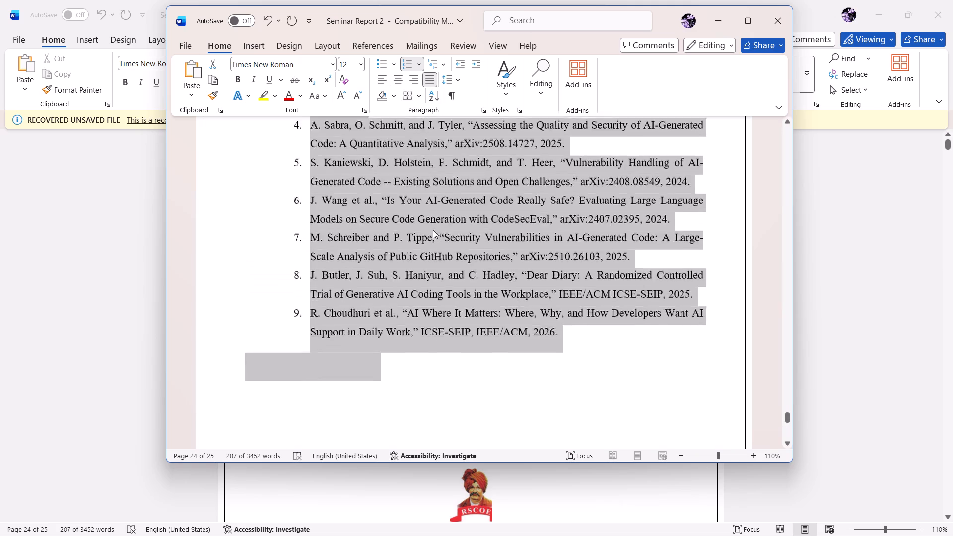
pyautogui.scroll(1, 433, 230)
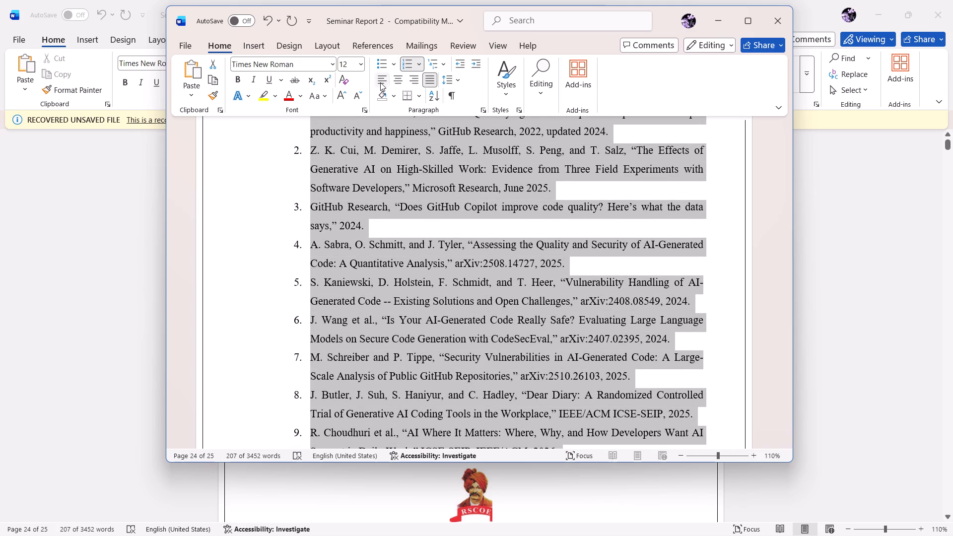
pyautogui.click(380, 82)
# Decrease the indent of the Chapter 9 reference list until its numbers sit at the page's left margin, and save.
pyautogui.scroll(1, 465, 213)
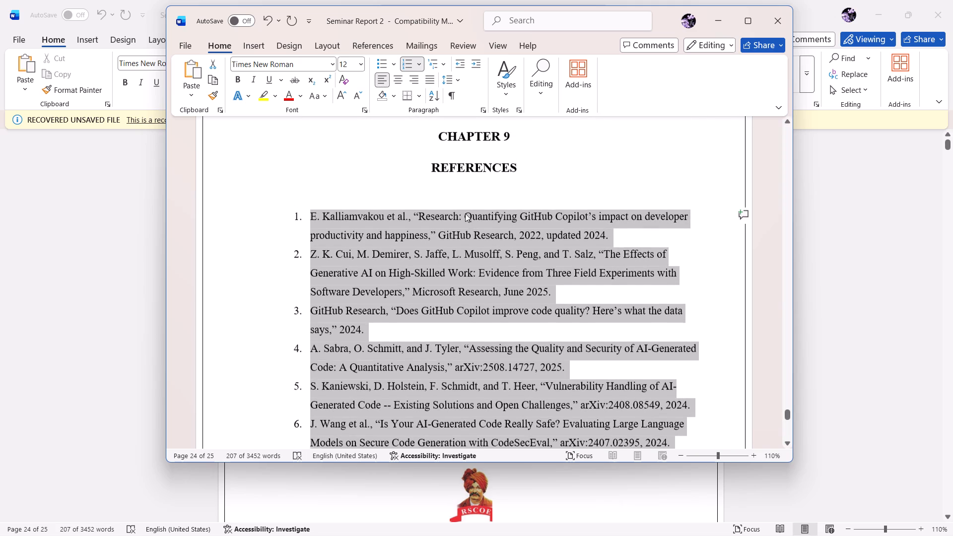
pyautogui.scroll(1, 465, 213)
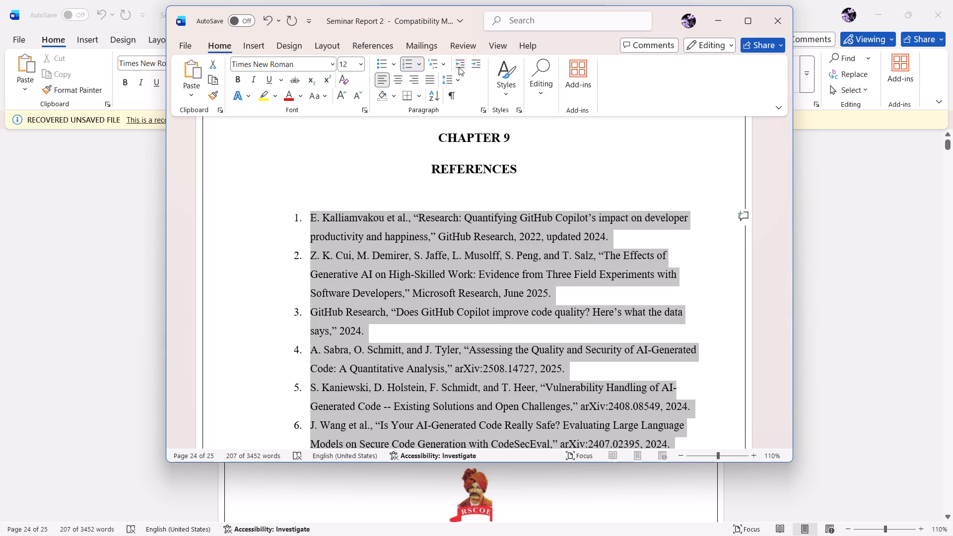
pyautogui.click(458, 64)
pyautogui.click(458, 64)
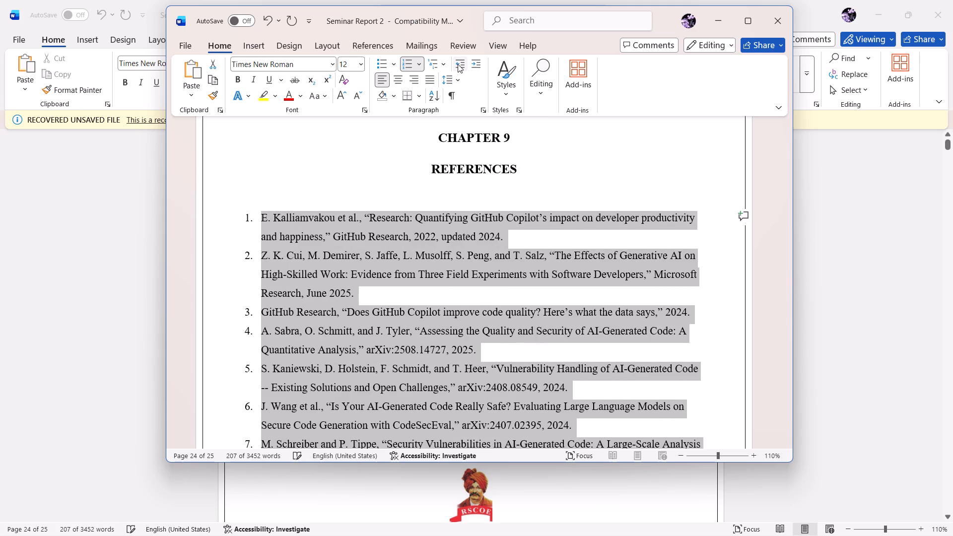
pyautogui.click(458, 64)
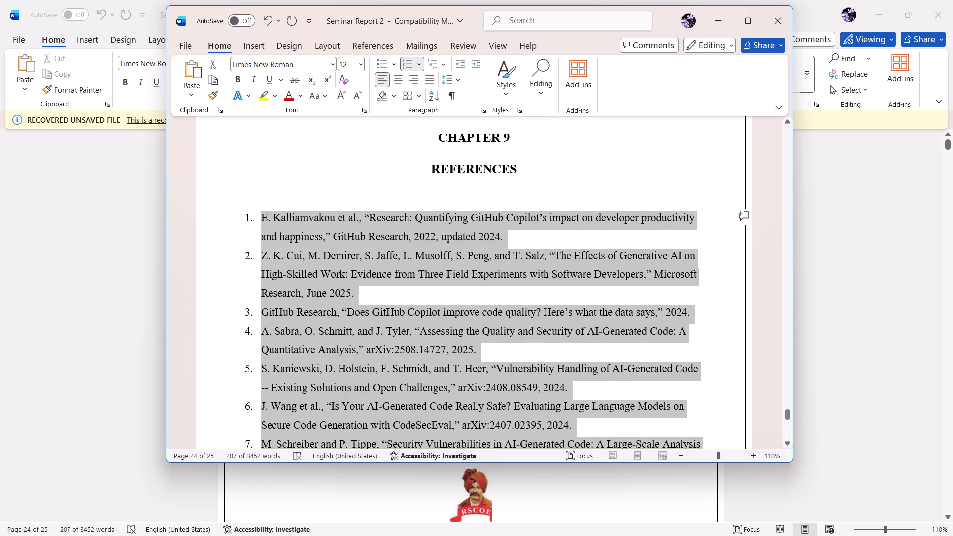
pyautogui.click(398, 184)
pyautogui.hotkey('ctrl', 's')
# Bold and underline the "Note:" label below the Appendix A review paper table and save the document.
pyautogui.hscroll(-1, 398, 184)
pyautogui.scroll(-15, 398, 184)
pyautogui.scroll(1, 398, 184)
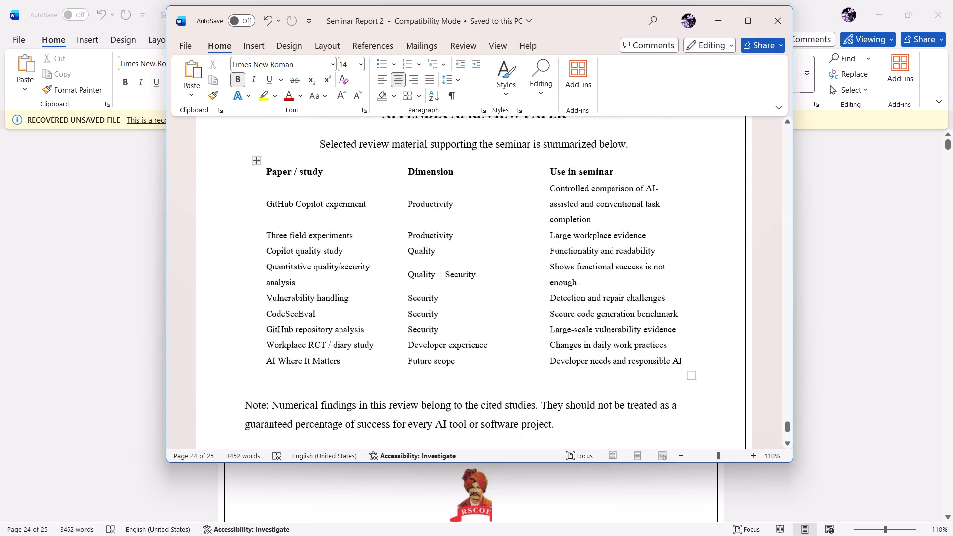
pyautogui.scroll(1, 398, 184)
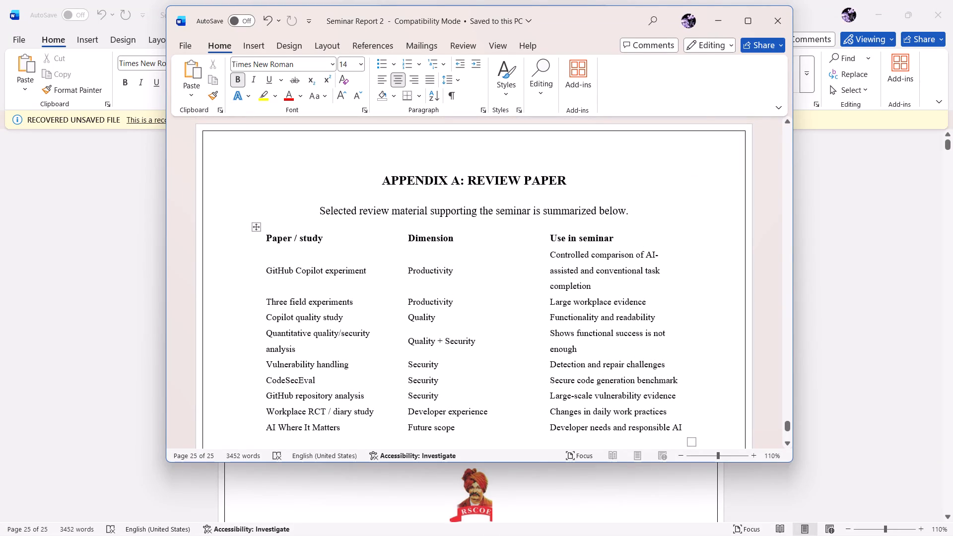
pyautogui.scroll(-3, 380, 299)
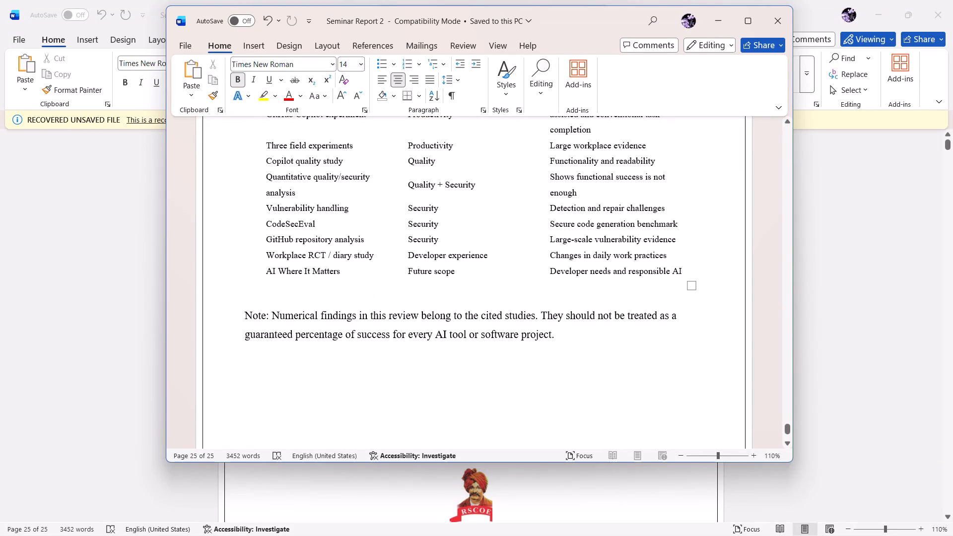
pyautogui.moveTo(246, 312); pyautogui.dragTo(268, 314)
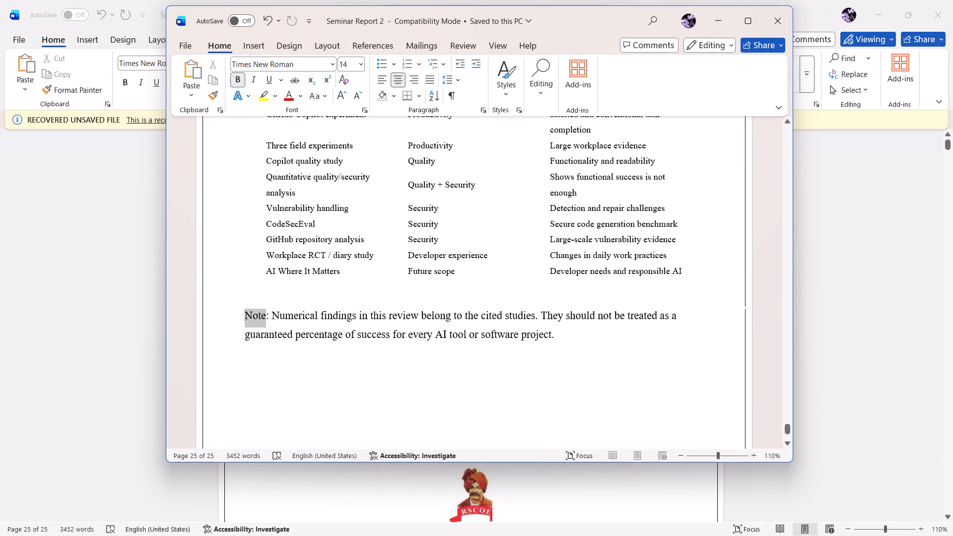
pyautogui.moveTo(268, 314); pyautogui.dragTo(272, 317)
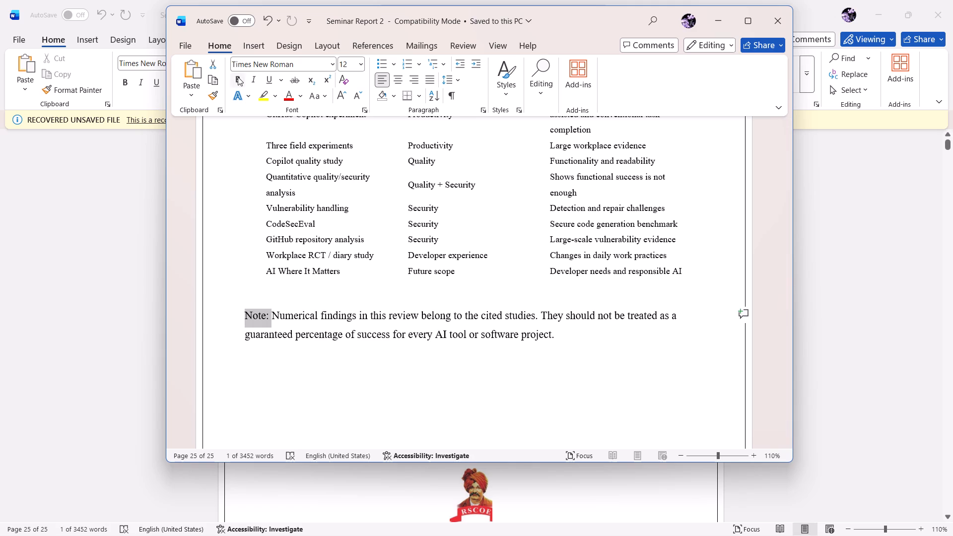
pyautogui.click(238, 77)
pyautogui.click(272, 78)
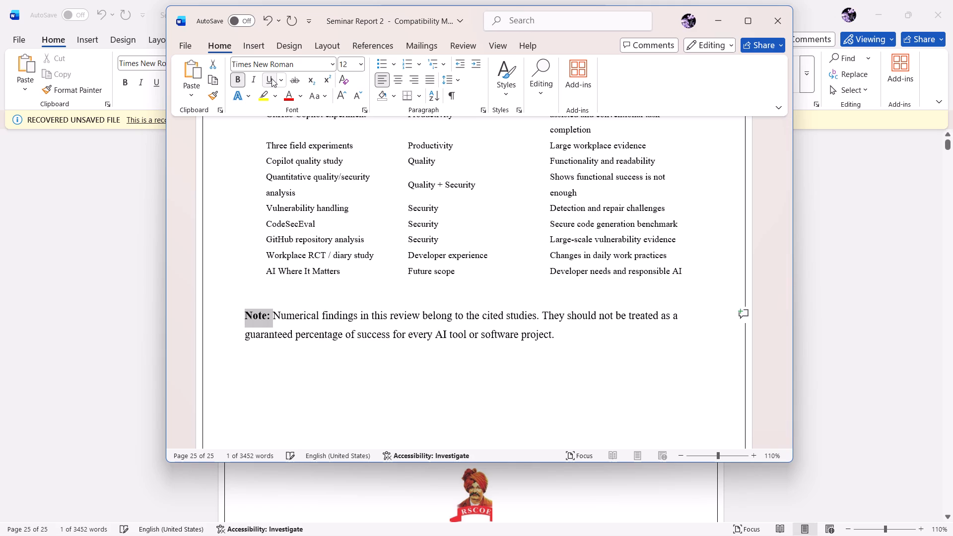
pyautogui.click(250, 225)
pyautogui.hotkey('ctrl', 's')
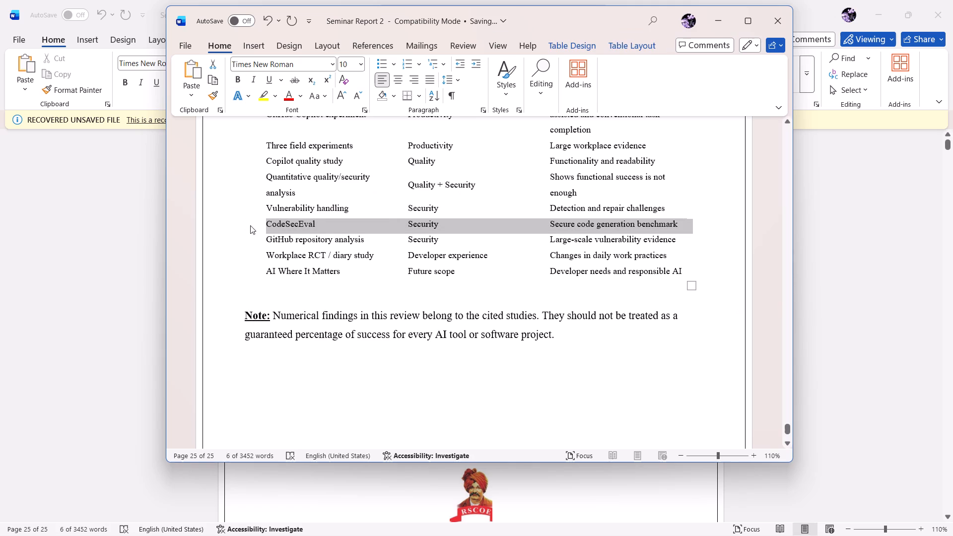
pyautogui.click(250, 278)
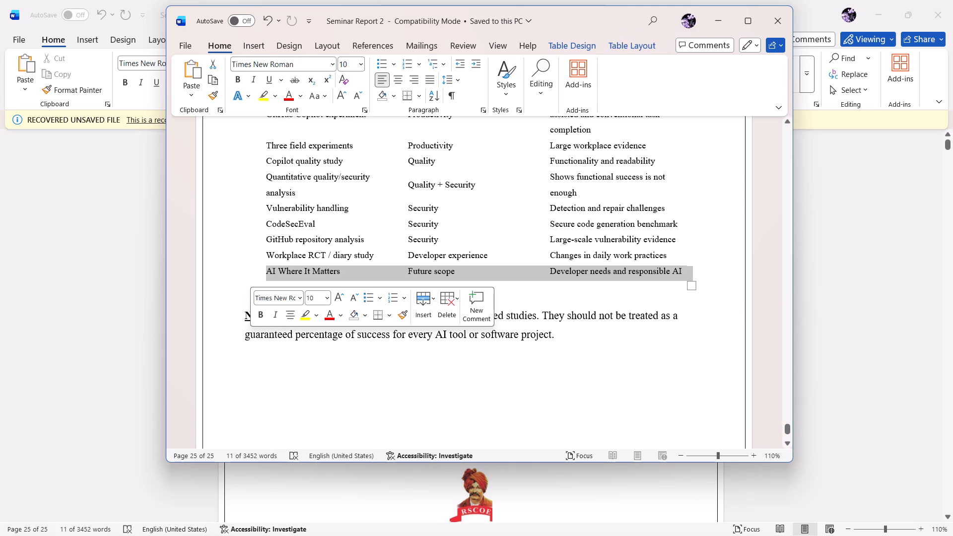
# Review the report backwards from the Appendix A table to Chapter 1 Introduction for remaining alignment and spacing problems.
pyautogui.scroll(20, 281, 335)
pyautogui.scroll(2, 281, 335)
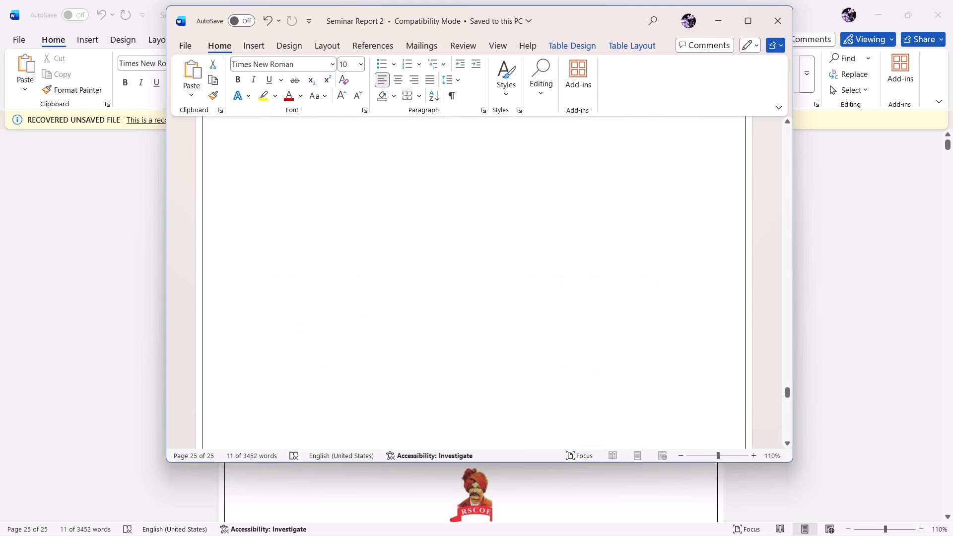
pyautogui.scroll(20, 281, 335)
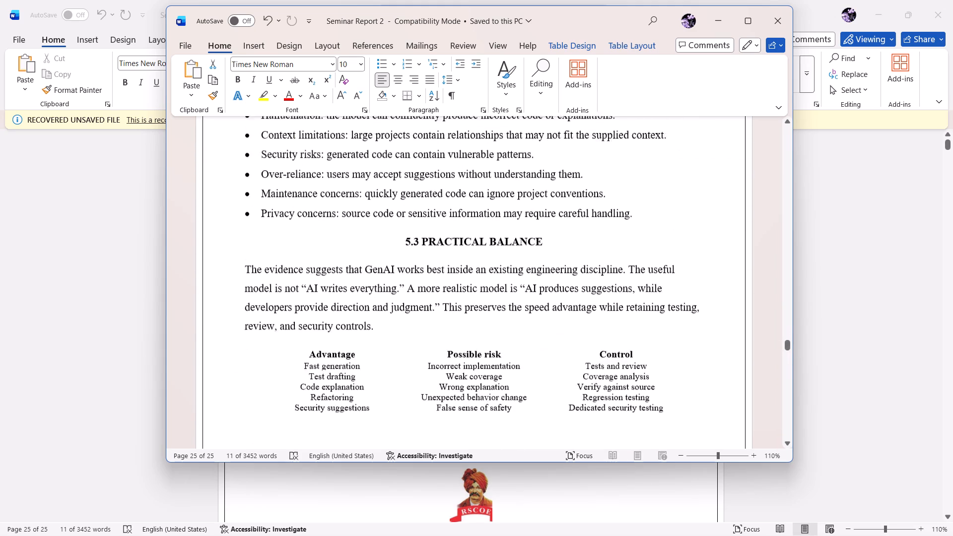
pyautogui.scroll(7, 281, 335)
pyautogui.scroll(-4, 281, 335)
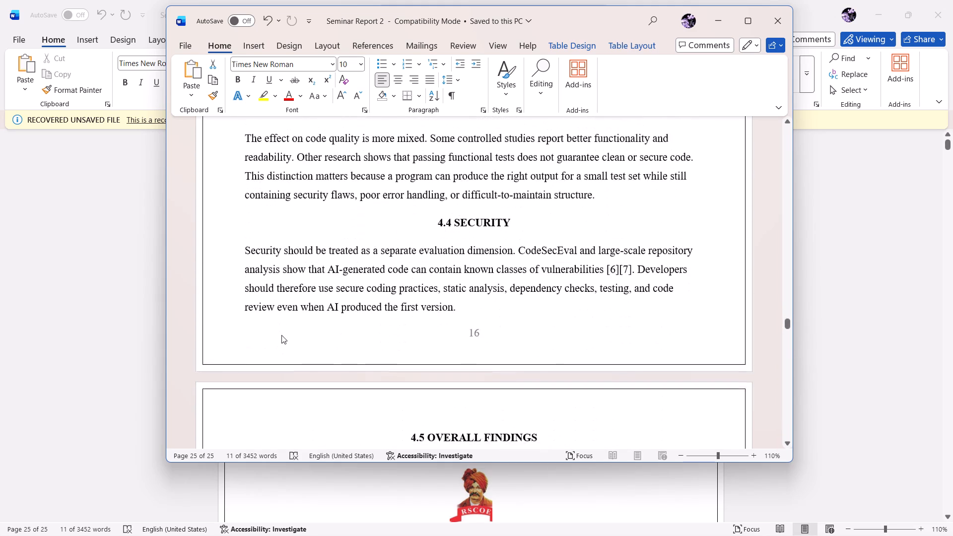
pyautogui.scroll(5, 281, 335)
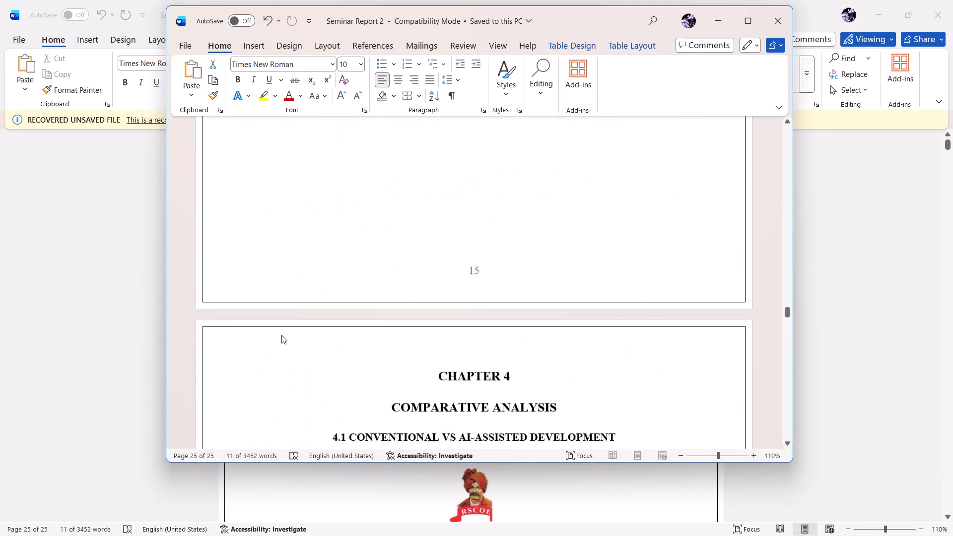
pyautogui.scroll(10, 281, 335)
pyautogui.hscroll(1, 281, 335)
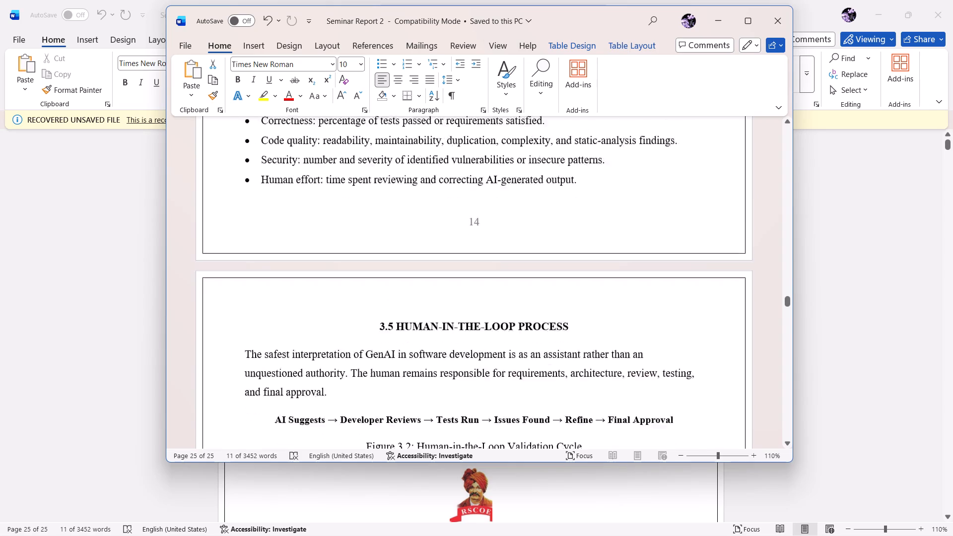
pyautogui.hscroll(1, 281, 335)
pyautogui.scroll(2, 281, 335)
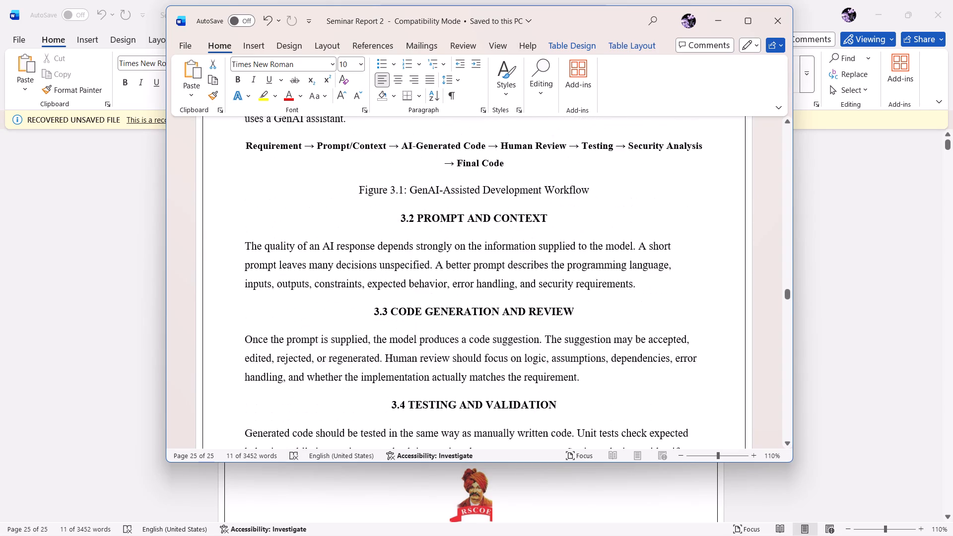
pyautogui.scroll(13, 281, 335)
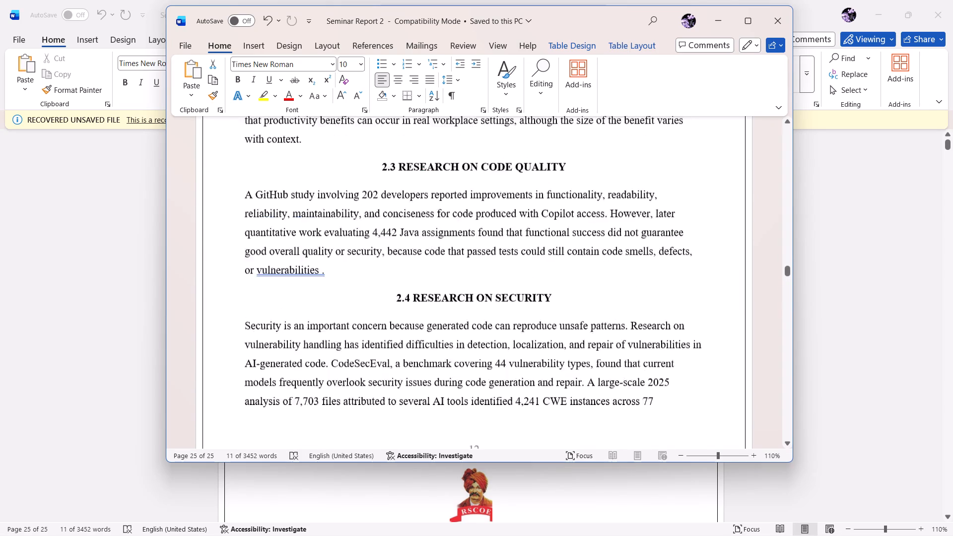
pyautogui.scroll(8, 281, 335)
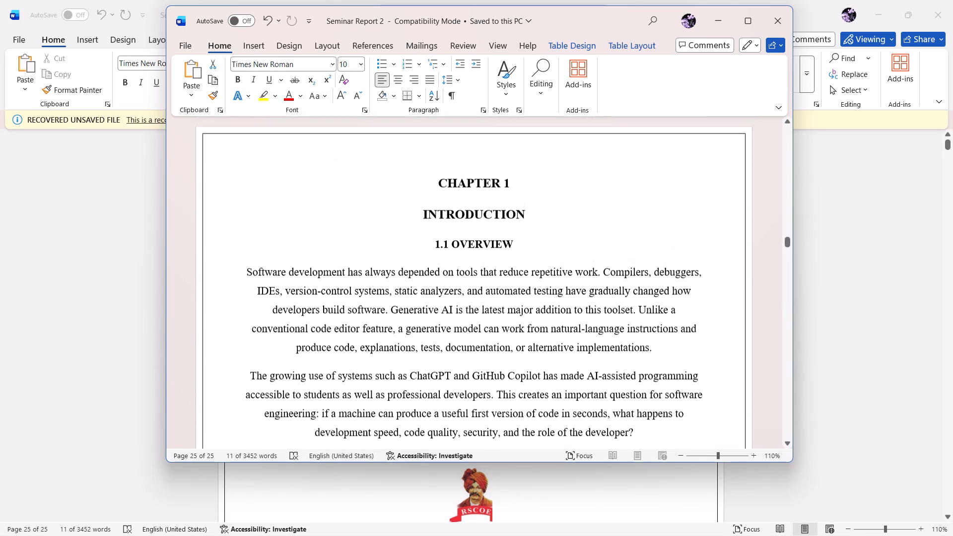
pyautogui.scroll(1, 281, 335)
# Left-align the two body paragraphs under 1.1 OVERVIEW in Chapter 1.
pyautogui.scroll(-2, 281, 335)
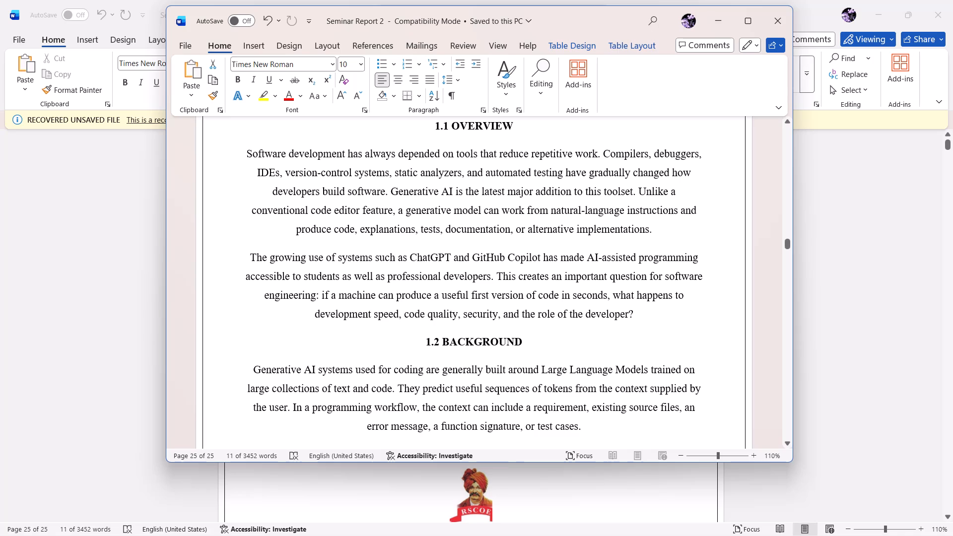
pyautogui.moveTo(237, 150); pyautogui.dragTo(633, 340)
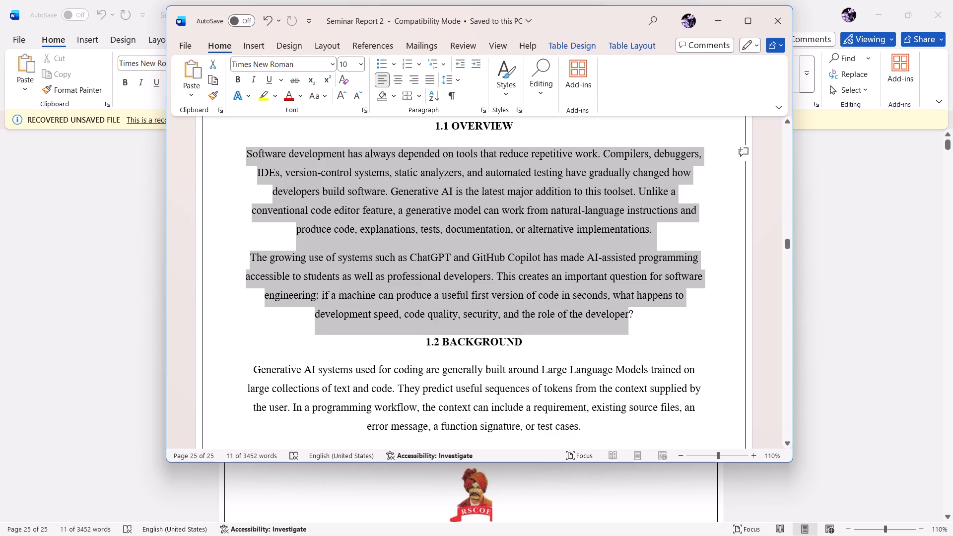
pyautogui.moveTo(633, 340); pyautogui.dragTo(648, 316)
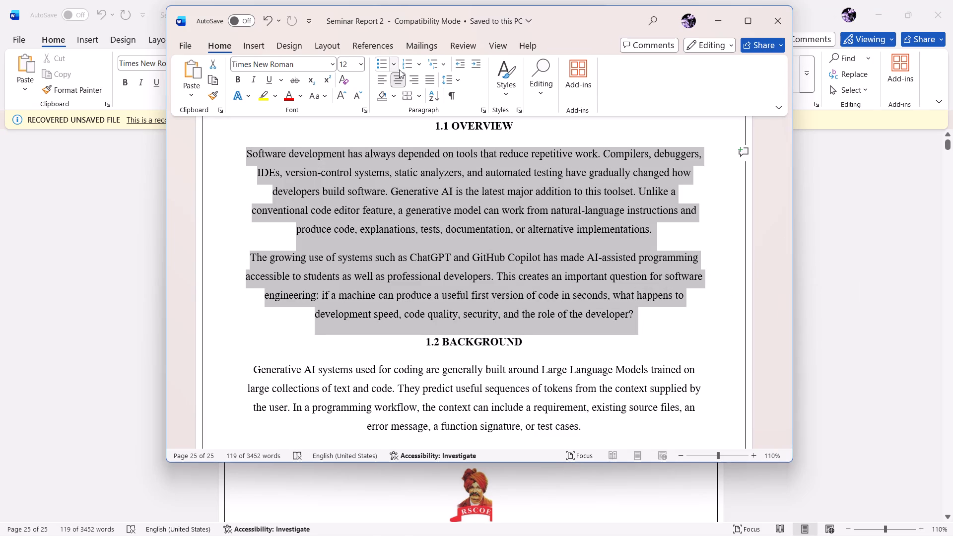
pyautogui.click(380, 77)
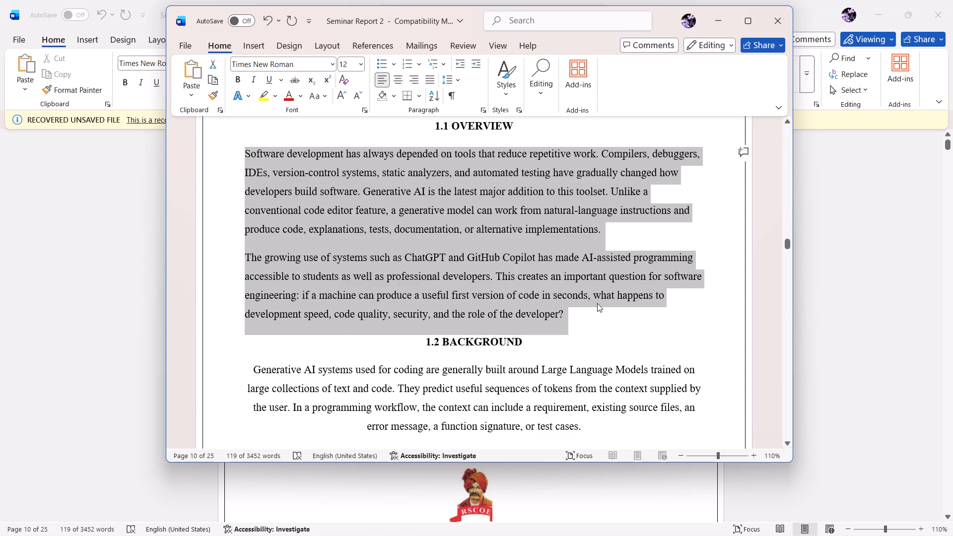
pyautogui.click(597, 303)
# Left-align the body paragraphs under 1.2 BACKGROUND and 1.3 PROBLEM STATEMENT, and save the document.
pyautogui.scroll(-2, 458, 323)
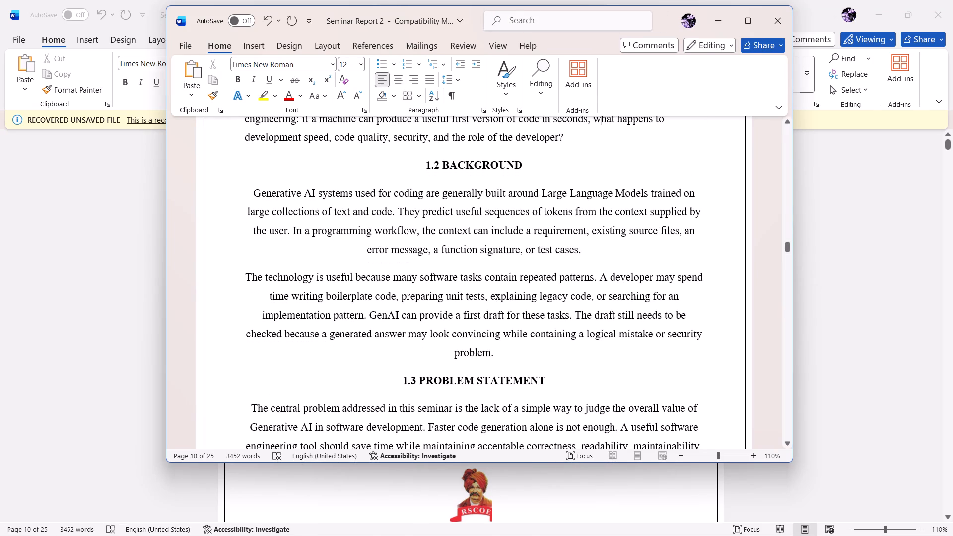
pyautogui.moveTo(250, 193); pyautogui.dragTo(494, 360)
pyautogui.click(380, 85)
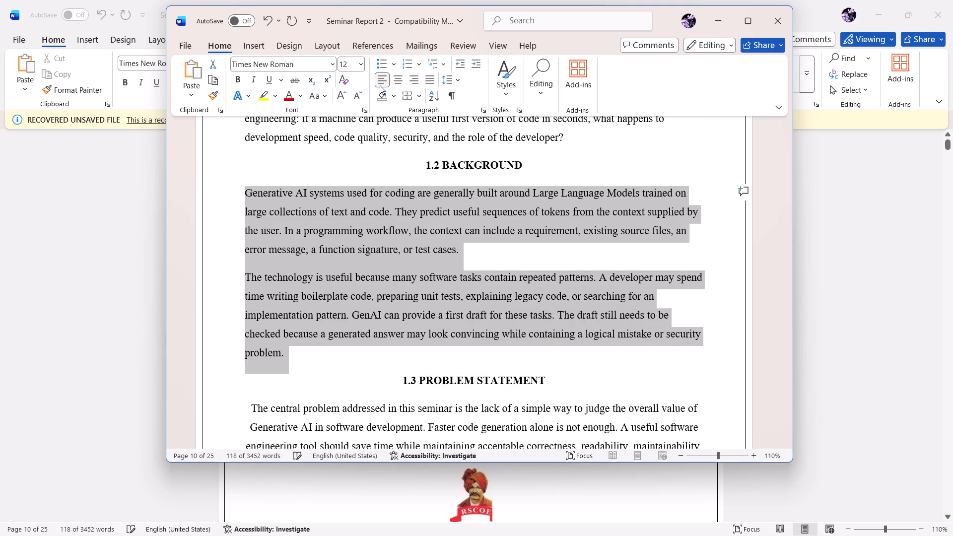
pyautogui.click(349, 357)
pyautogui.scroll(-2, 349, 357)
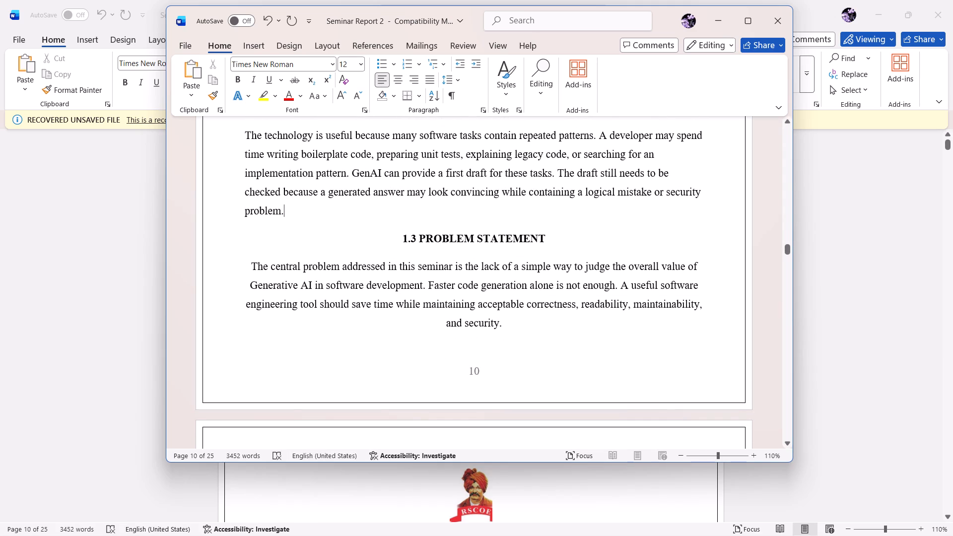
pyautogui.moveTo(248, 264); pyautogui.dragTo(506, 320)
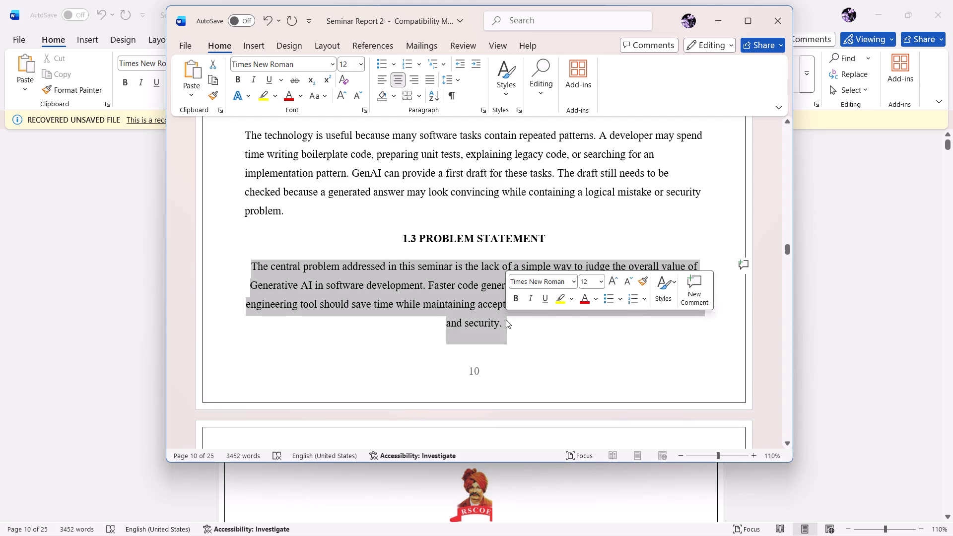
pyautogui.click(382, 74)
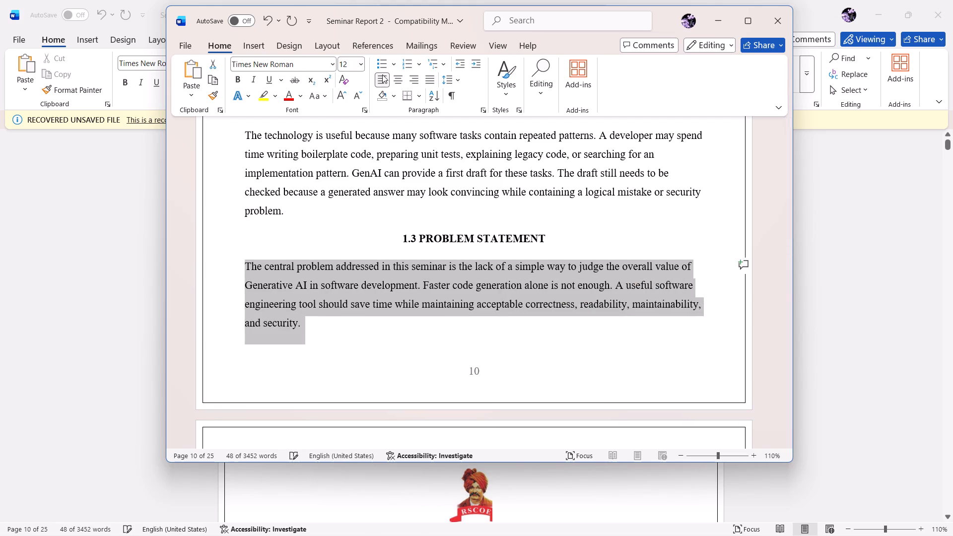
pyautogui.hotkey('ctrl', 's')
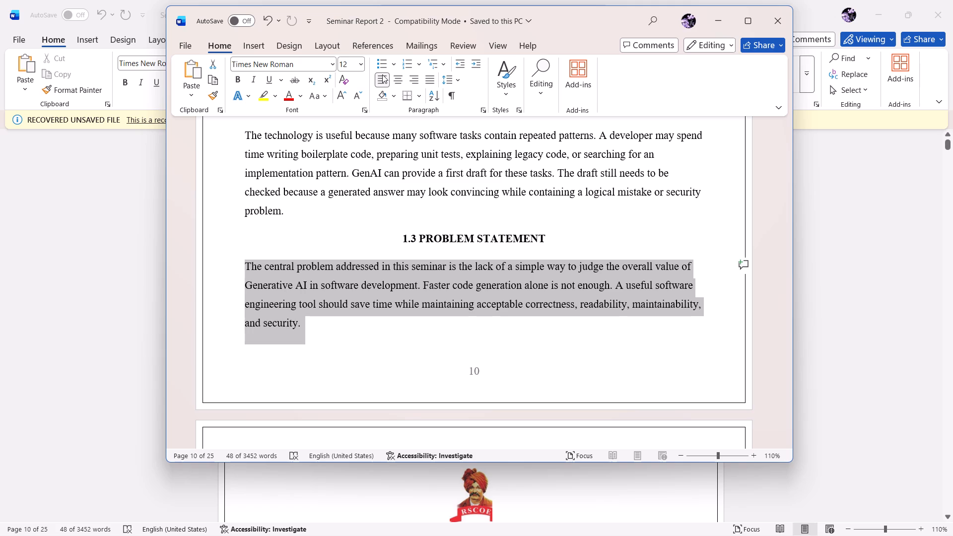
# Insert five blank lines before the 1.3 PROBLEM STATEMENT heading to move that section onto page 11.
pyautogui.scroll(-4, 436, 234)
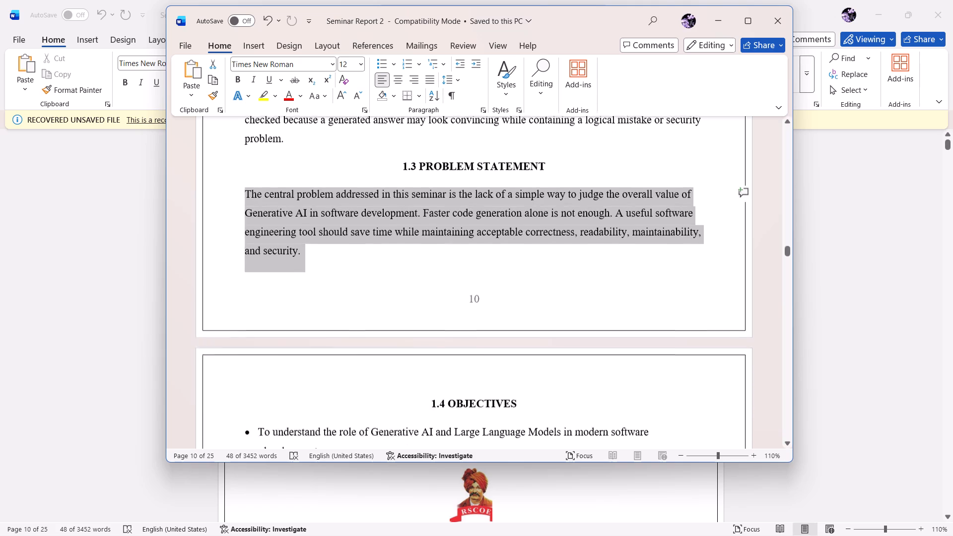
pyautogui.scroll(-3, 436, 234)
pyautogui.scroll(8, 436, 234)
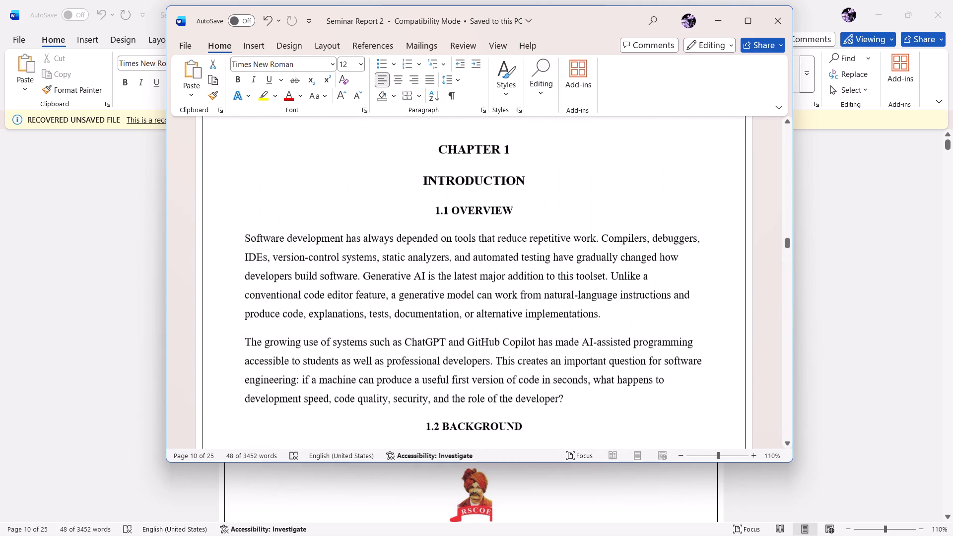
pyautogui.scroll(-5, 436, 234)
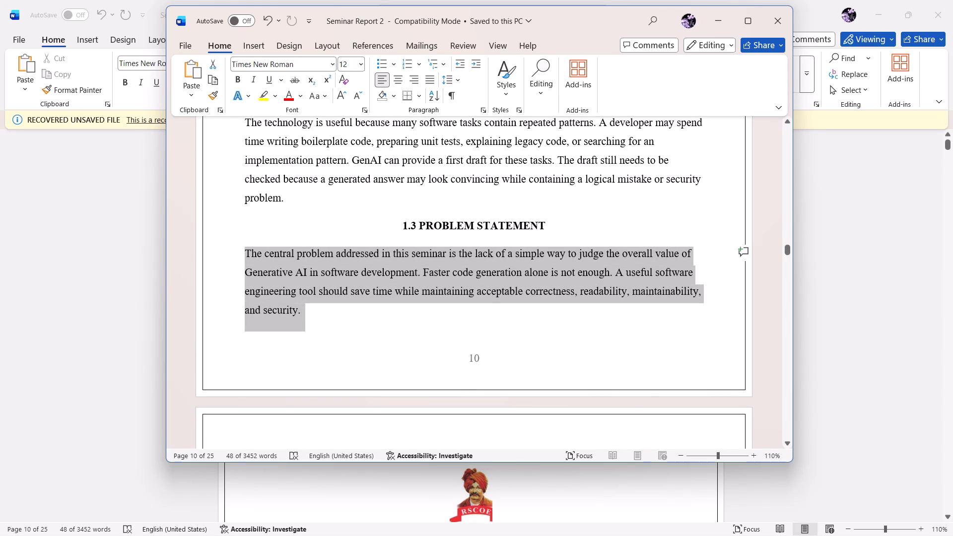
pyautogui.click(397, 221)
pyautogui.press('Return')
pyautogui.press('Return')
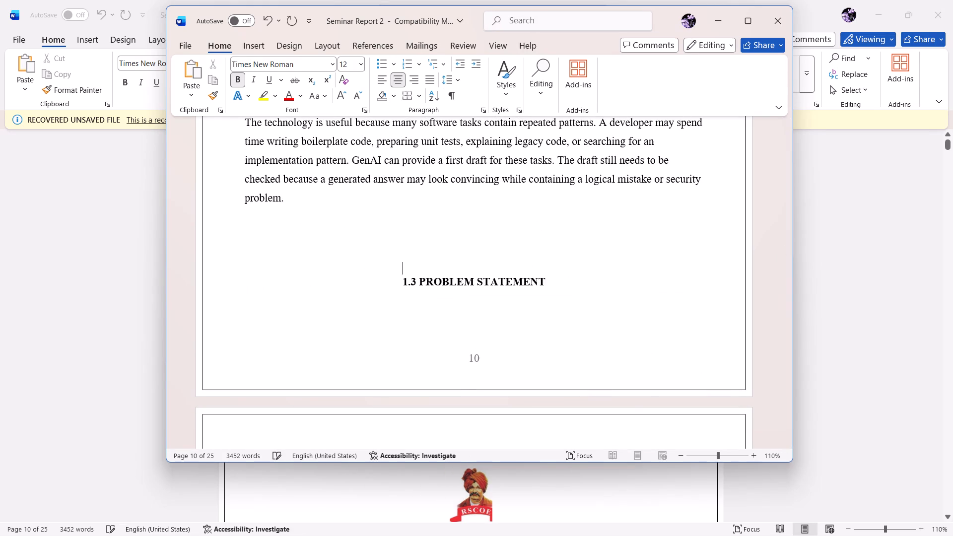
pyautogui.press('Return')
pyautogui.press('Return')
pyautogui.press('Return')
# Left-align the body paragraph under 1.5 SCOPE and save the document.
pyautogui.scroll(-2, 397, 221)
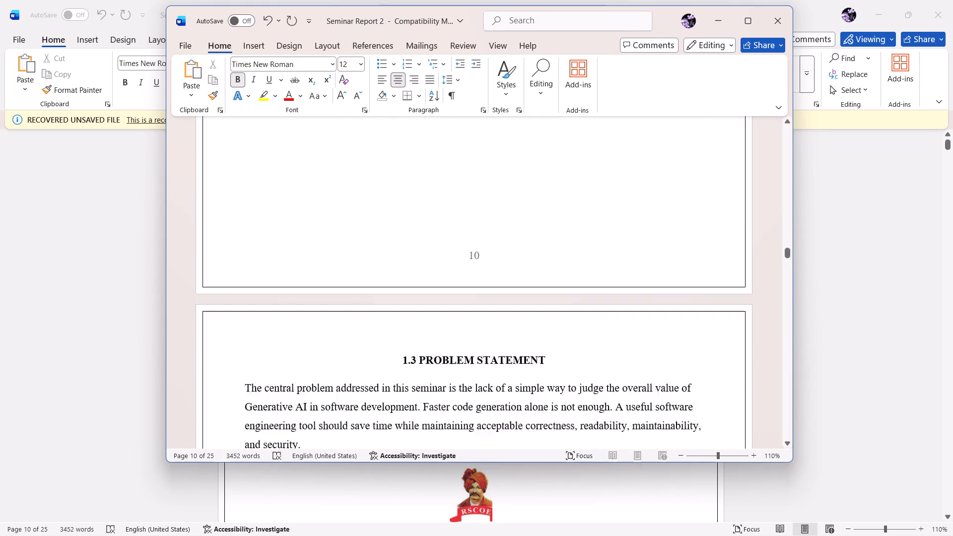
pyautogui.scroll(-7, 397, 221)
pyautogui.scroll(2, 397, 221)
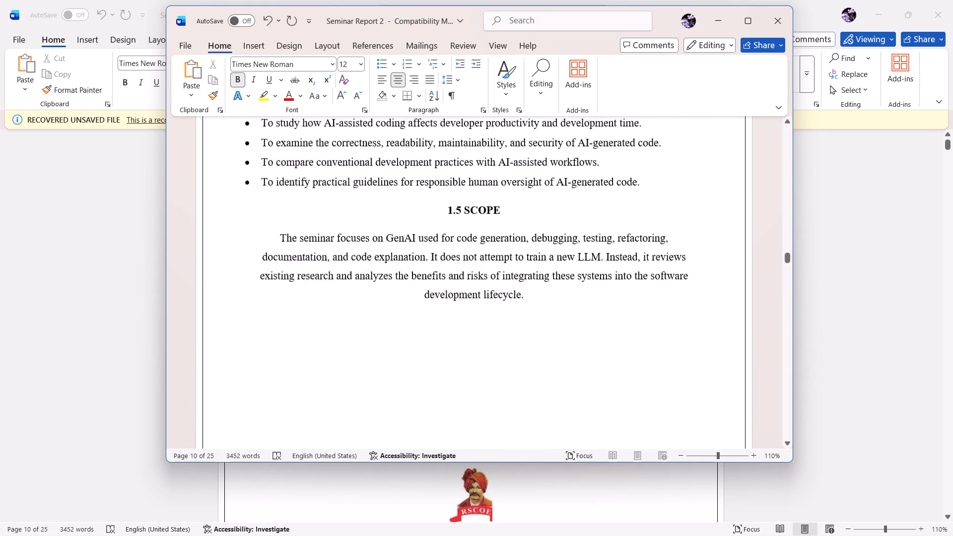
pyautogui.scroll(2, 397, 221)
pyautogui.scroll(-1, 332, 295)
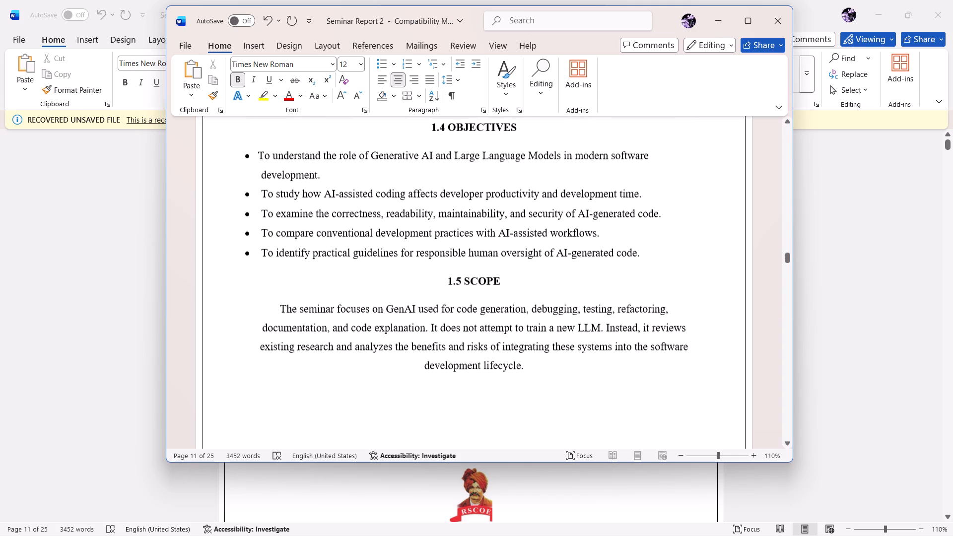
pyautogui.moveTo(272, 303); pyautogui.dragTo(566, 409)
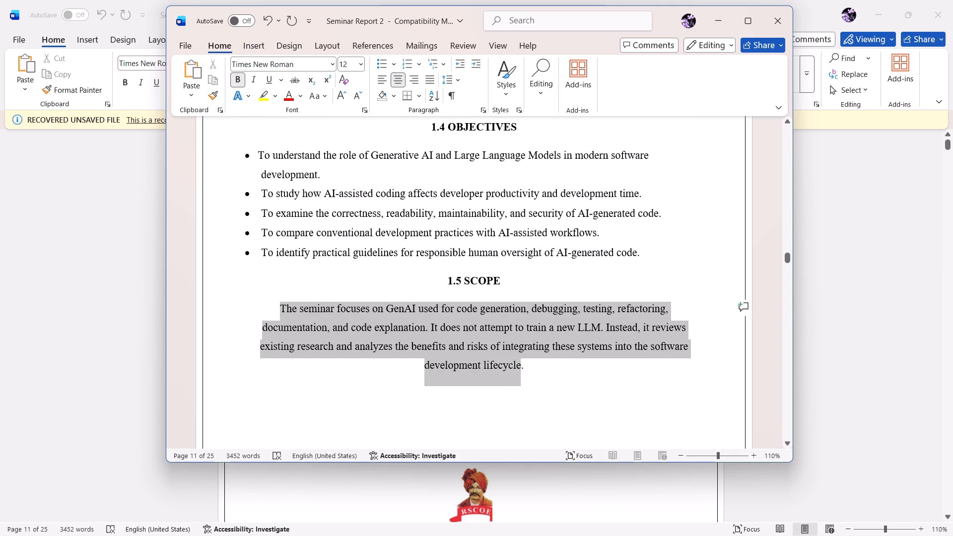
pyautogui.moveTo(566, 409); pyautogui.dragTo(571, 409)
pyautogui.click(380, 74)
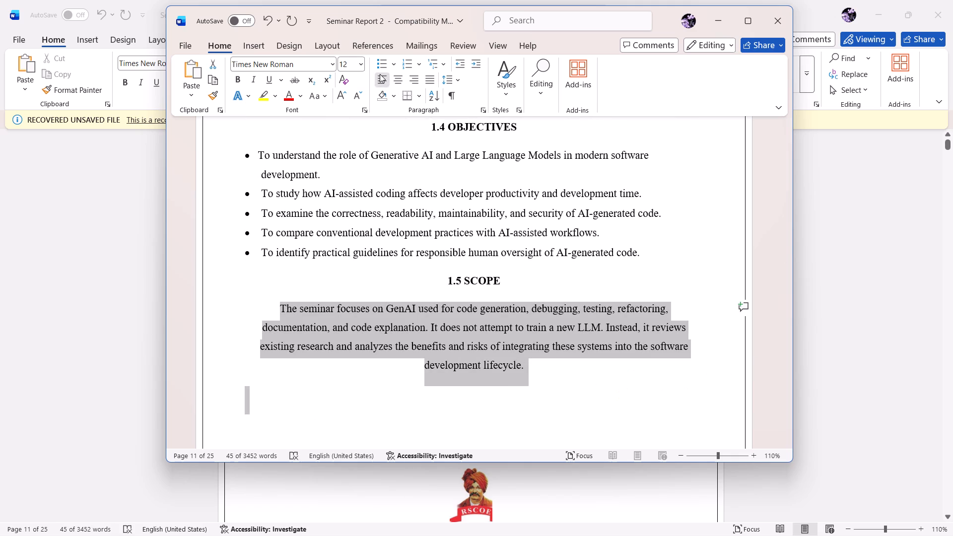
pyautogui.click(651, 255)
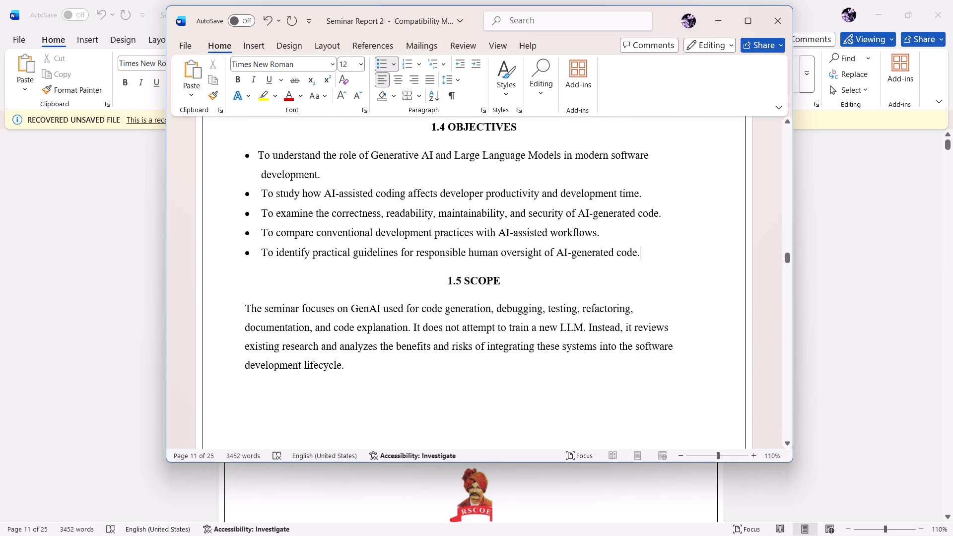
pyautogui.hotkey('ctrl', 's')
# Insert one blank line above the 1.2 BACKGROUND heading to separate it from the Overview text.
pyautogui.scroll(4, 651, 255)
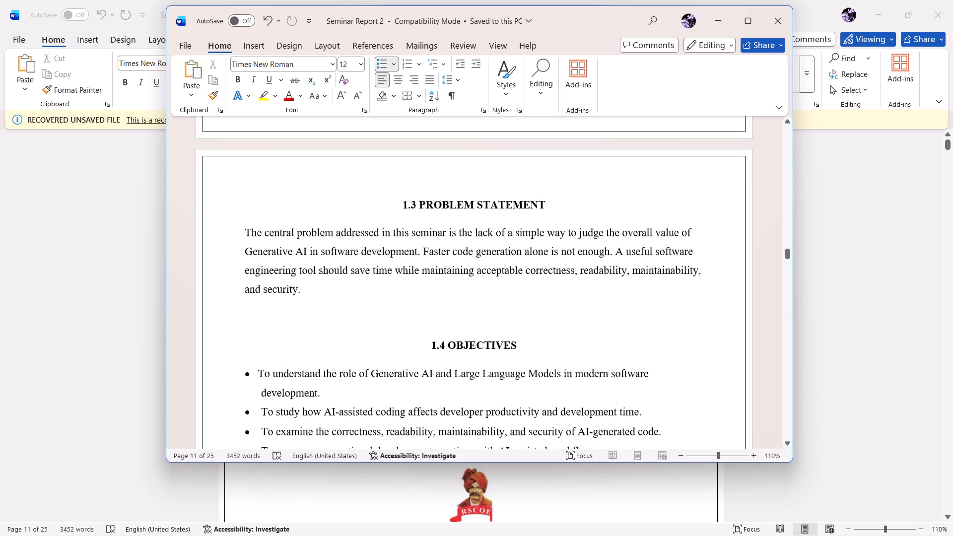
pyautogui.scroll(13, 651, 255)
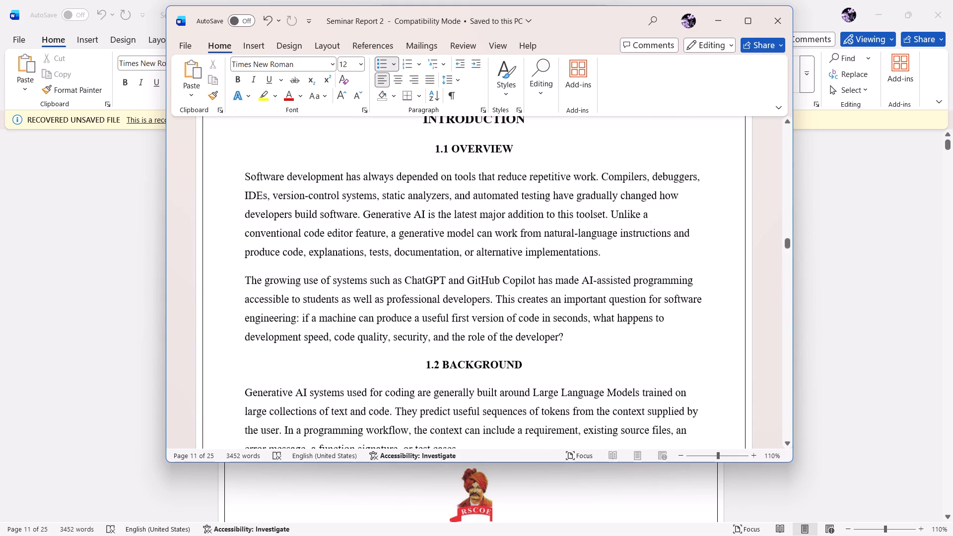
pyautogui.scroll(1, 651, 255)
pyautogui.scroll(-3, 651, 255)
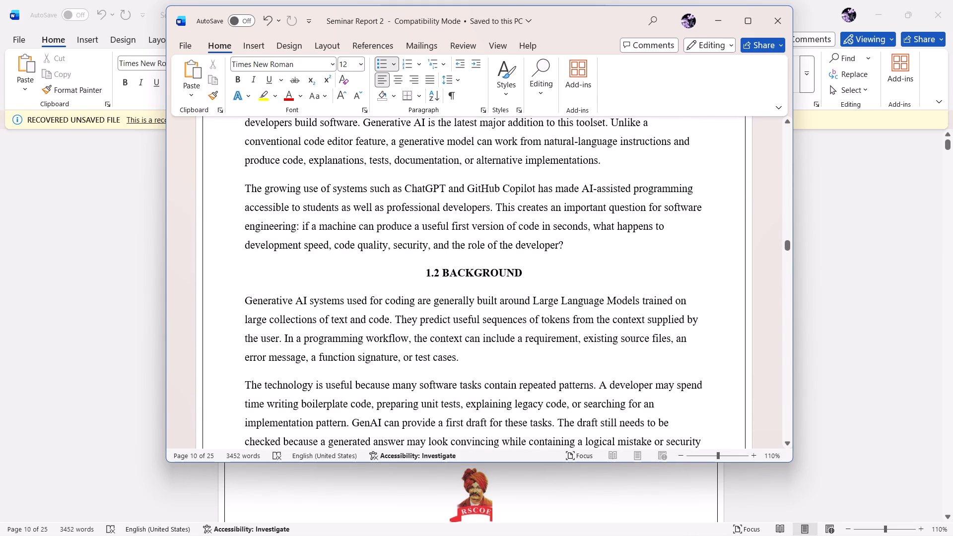
pyautogui.click(417, 277)
pyautogui.press('Return')
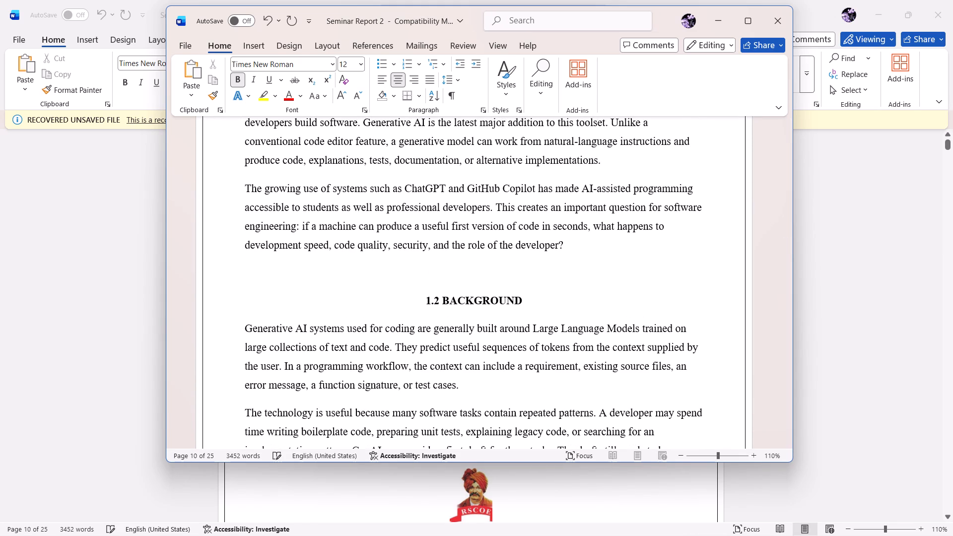
# Insert one blank line above the 1.5 SCOPE heading to separate it from the objectives list.
pyautogui.scroll(-12, 417, 277)
pyautogui.scroll(1, 417, 277)
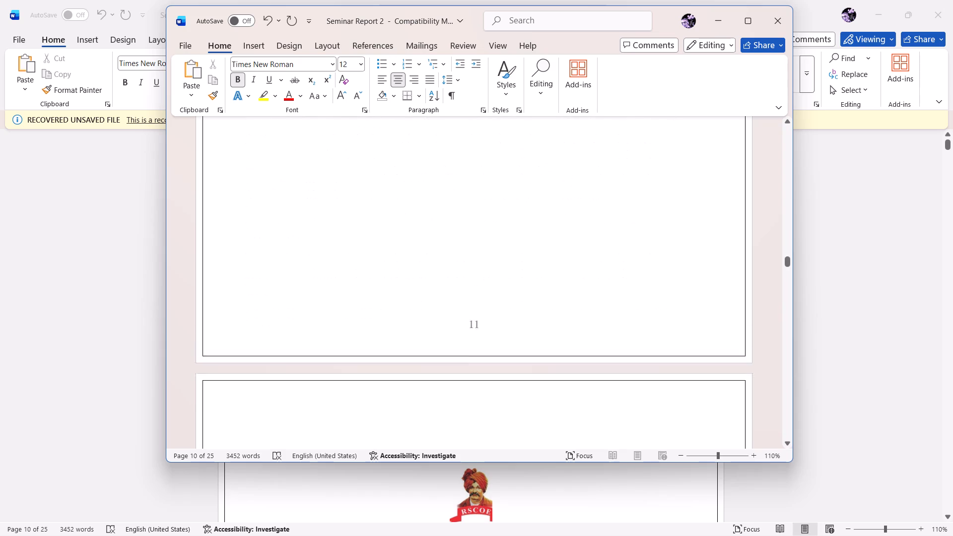
pyautogui.scroll(1, 417, 277)
pyautogui.click(438, 292)
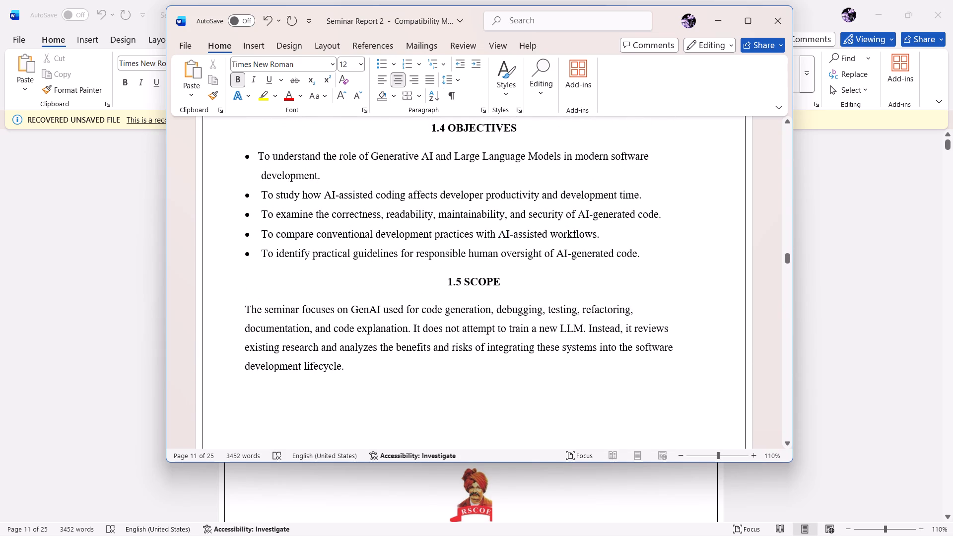
pyautogui.press('Return')
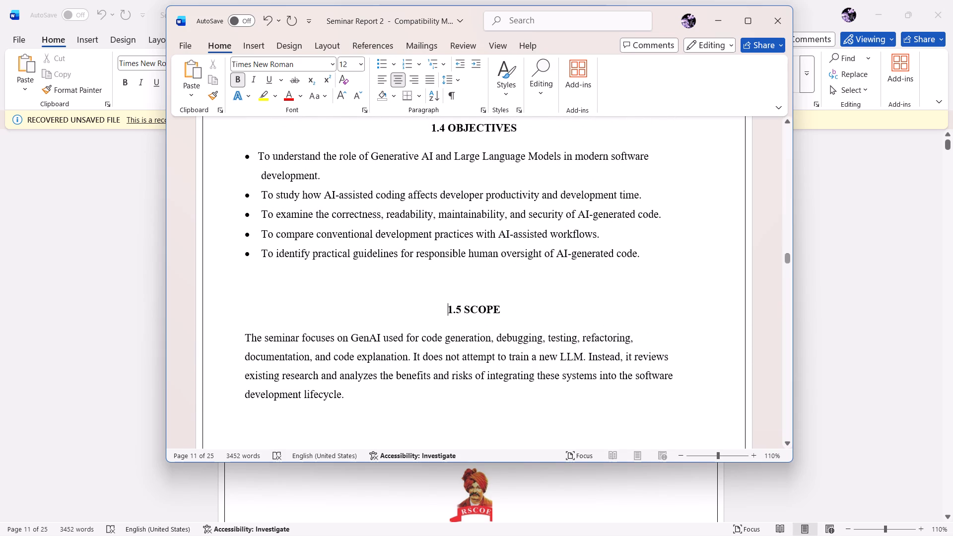
# Insert one blank line above the 1.4 OBJECTIVES heading to separate it from the problem statement text.
pyautogui.scroll(1, 466, 281)
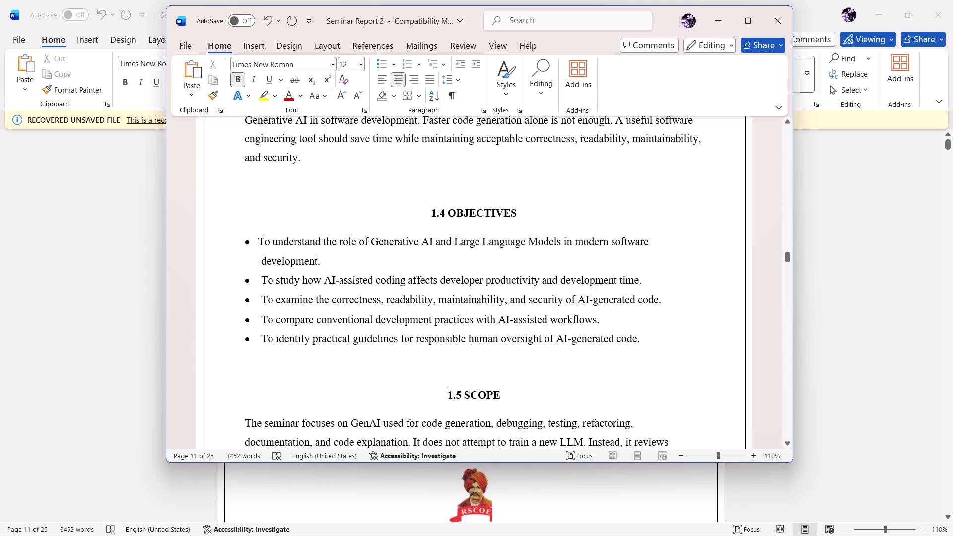
pyautogui.click(440, 241)
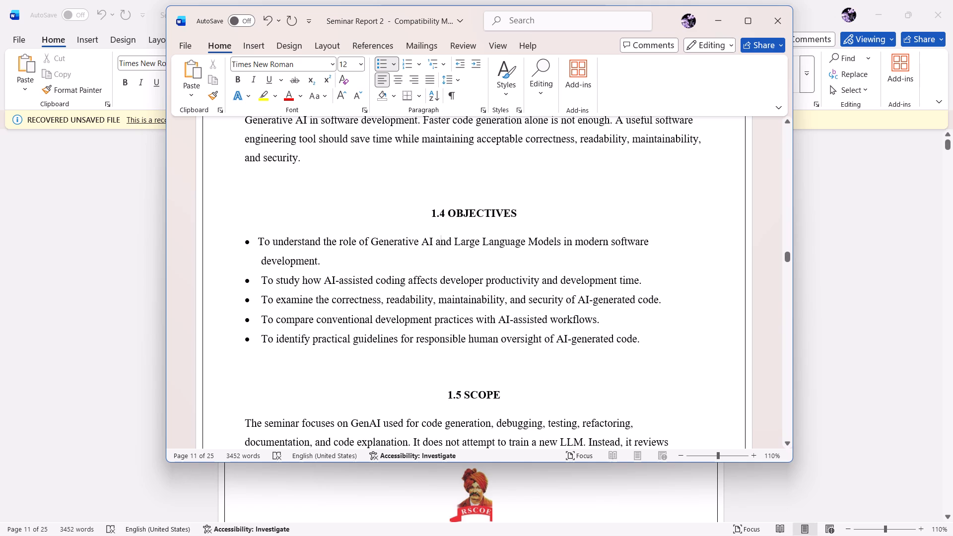
pyautogui.click(435, 206)
pyautogui.click(423, 212)
pyautogui.press('Return')
# Delete the surplus blank lines before the CHAPTER 2 heading so it starts at the top of page 12, and save the document.
pyautogui.scroll(-7, 431, 215)
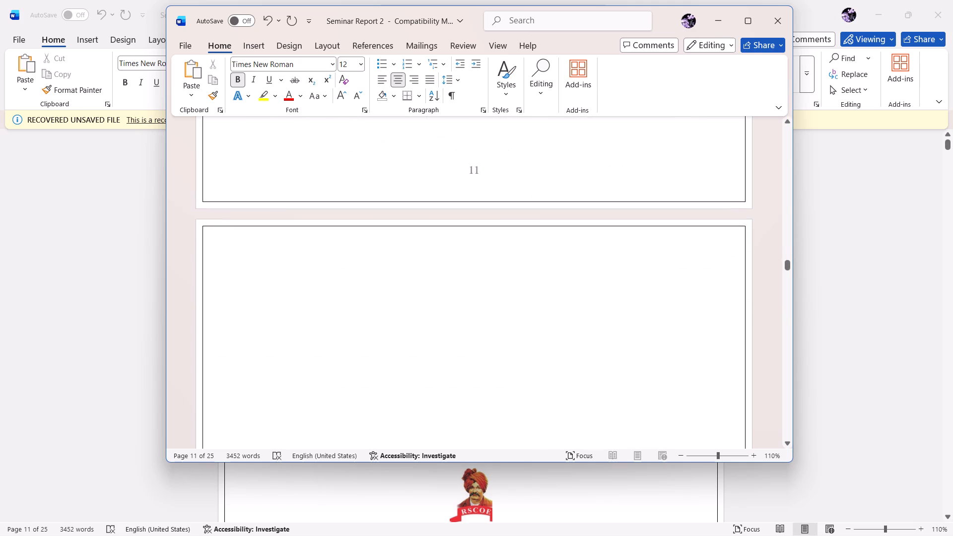
pyautogui.scroll(-3, 431, 215)
pyautogui.scroll(1, 431, 215)
pyautogui.click(431, 216)
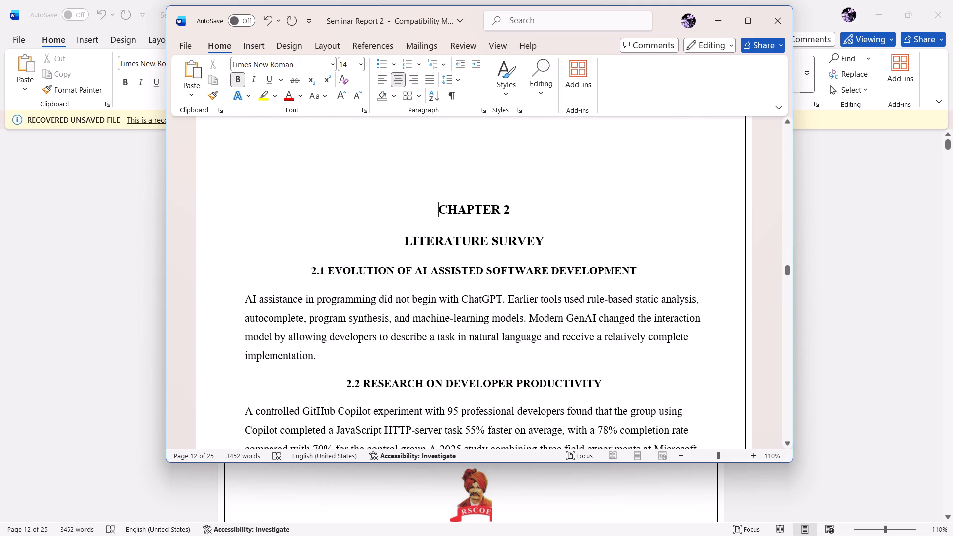
pyautogui.press('BackSpace')
pyautogui.press('BackSpace')
pyautogui.press('BackSpace')
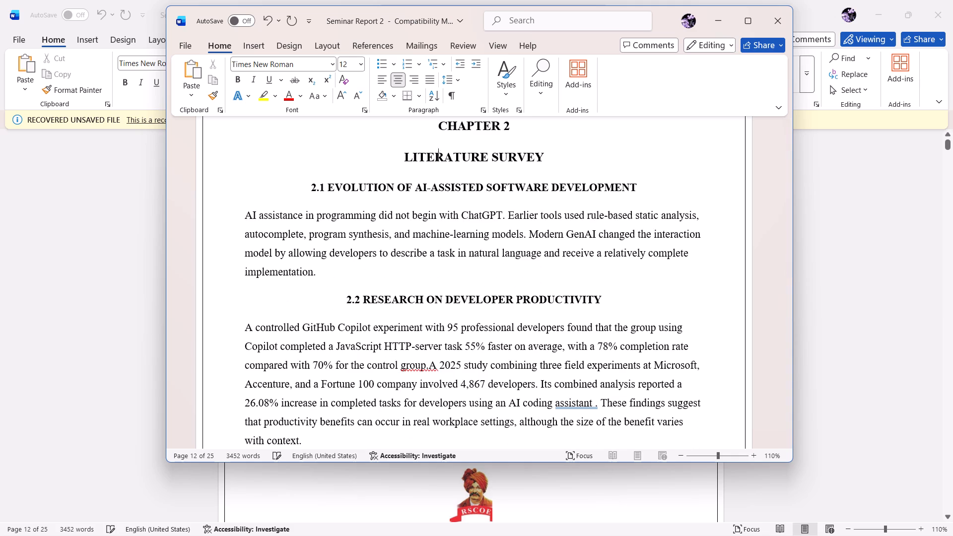
pyautogui.scroll(3, 431, 216)
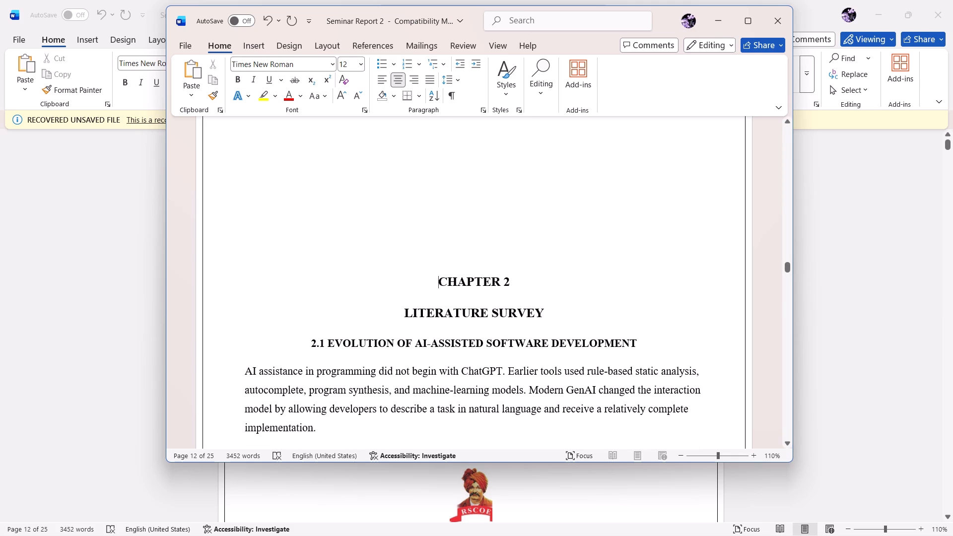
pyautogui.press('BackSpace')
pyautogui.scroll(2, 431, 216)
pyautogui.press('BackSpace')
pyautogui.press('BackSpace')
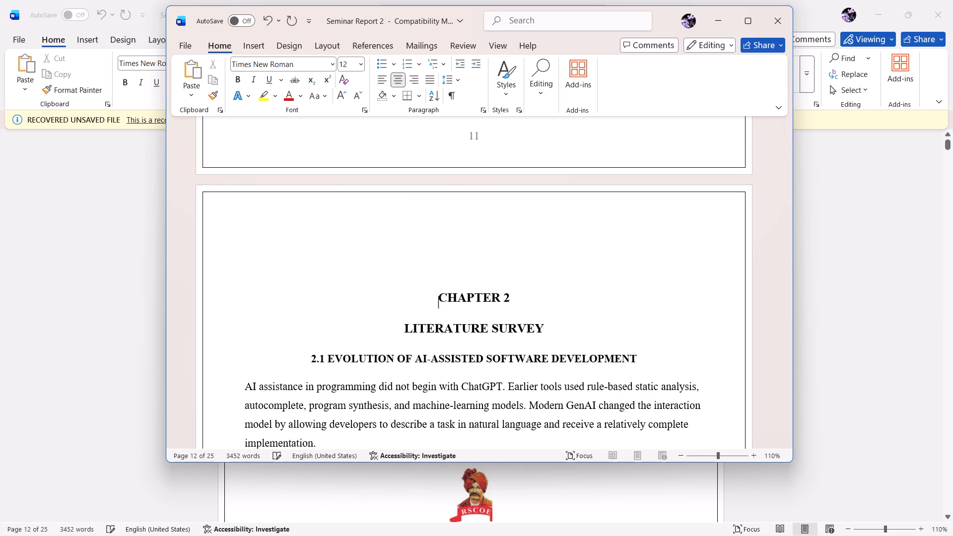
pyautogui.press('BackSpace')
pyautogui.press('BackSpace')
pyautogui.press('BackSpace')
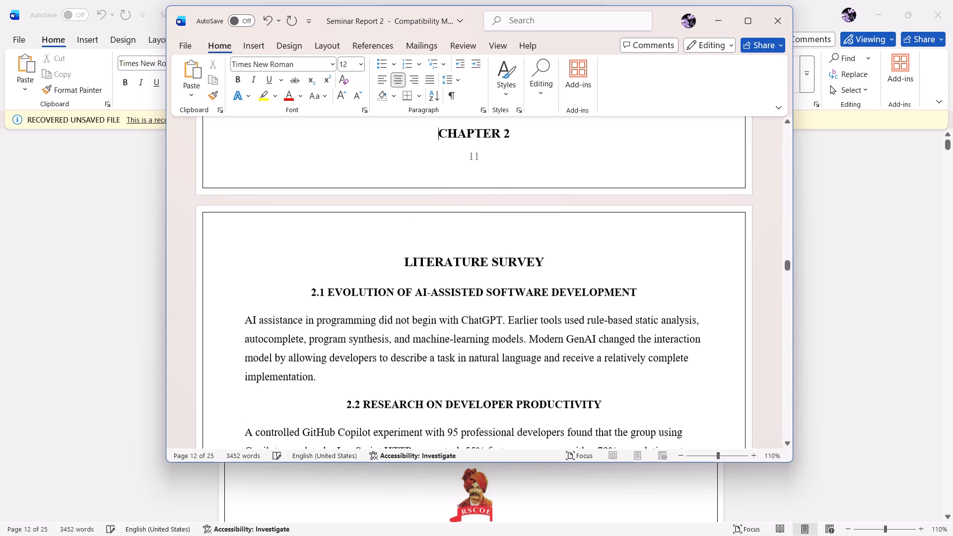
pyautogui.press('Return')
pyautogui.scroll(-1, 486, 234)
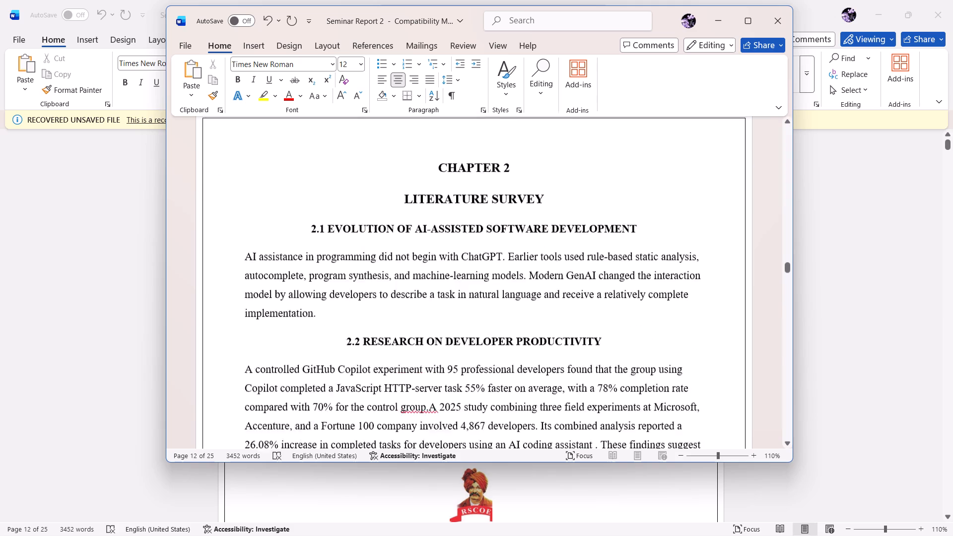
pyautogui.scroll(-1, 486, 234)
pyautogui.hotkey('ctrl', 's')
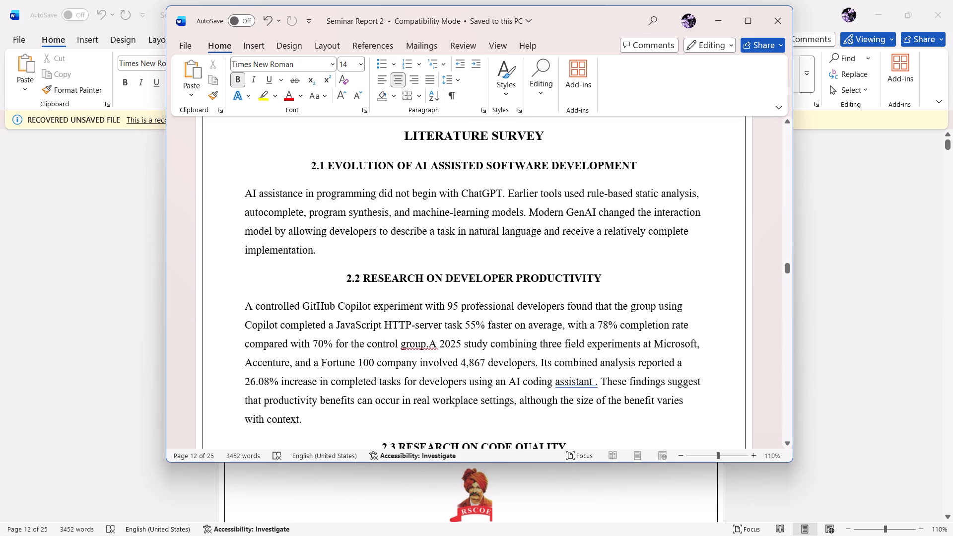
# In section 2.2, accept the flagged spacing correction "group. A" and ignore the grammar flag on "assistant ." once.
pyautogui.rightClick(410, 341)
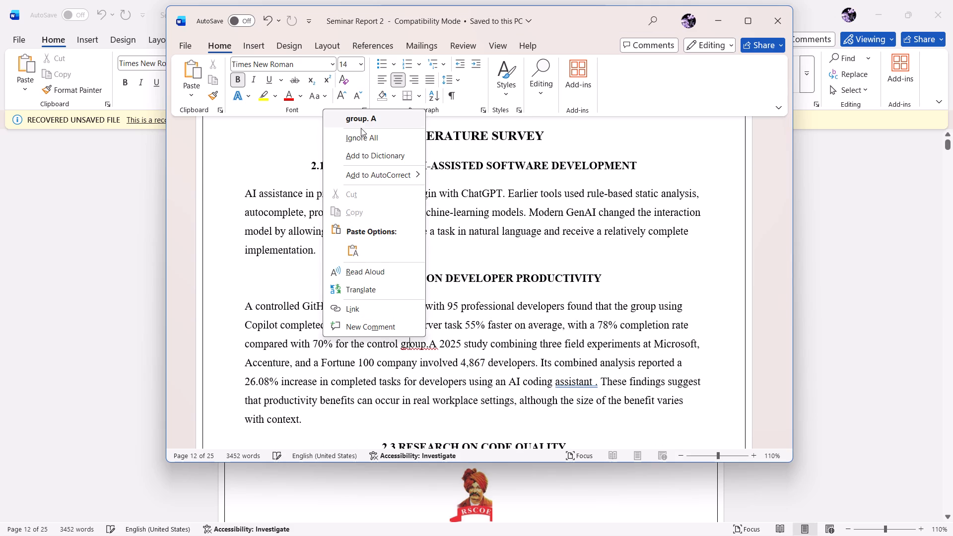
pyautogui.click(360, 124)
pyautogui.scroll(-1, 397, 308)
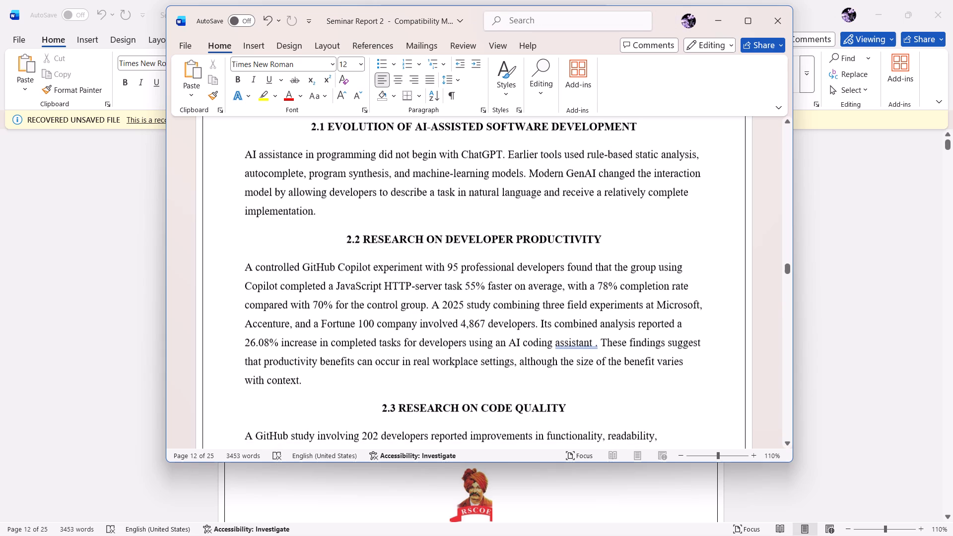
pyautogui.rightClick(587, 341)
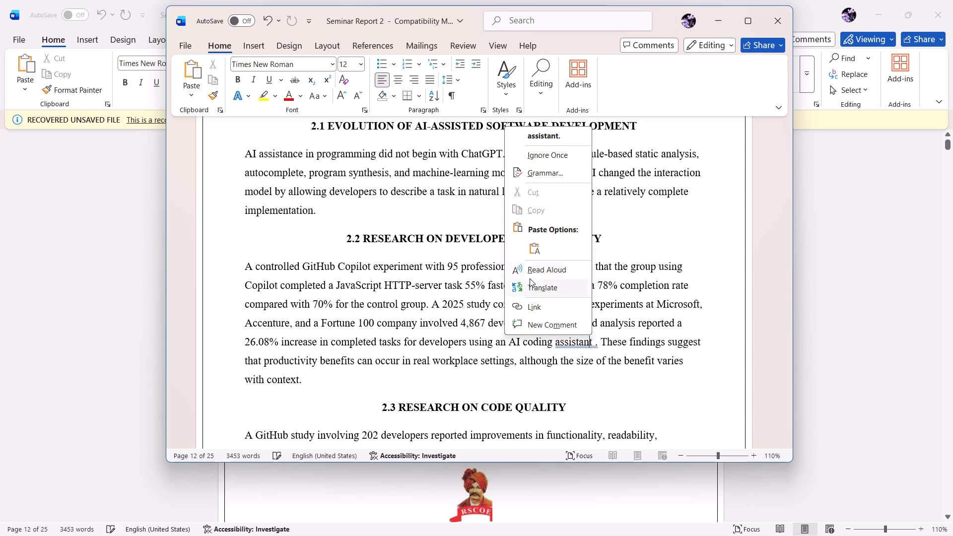
pyautogui.click(537, 159)
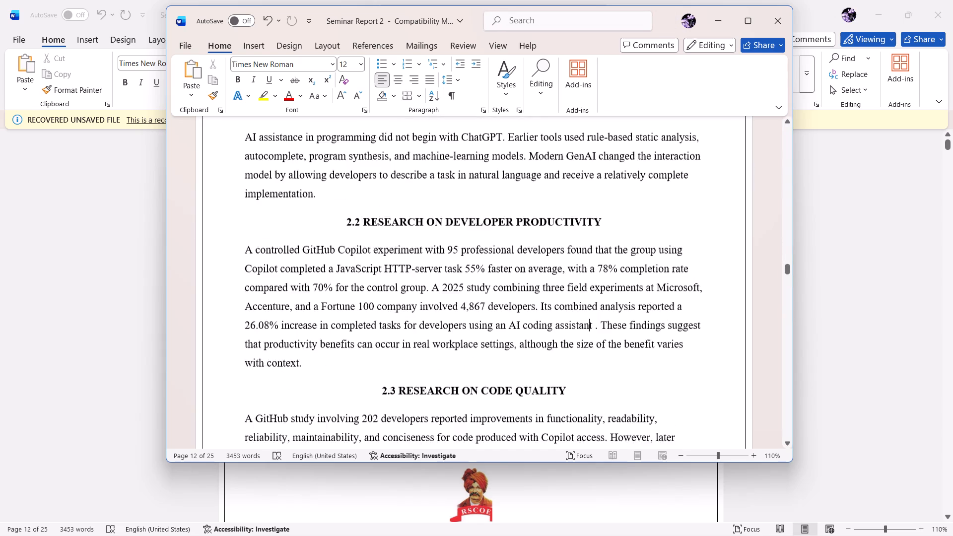
# Accept the suggested correction "vulnerabilities." at the end of the 2.3 RESEARCH ON CODE QUALITY paragraph.
pyautogui.scroll(-3, 524, 269)
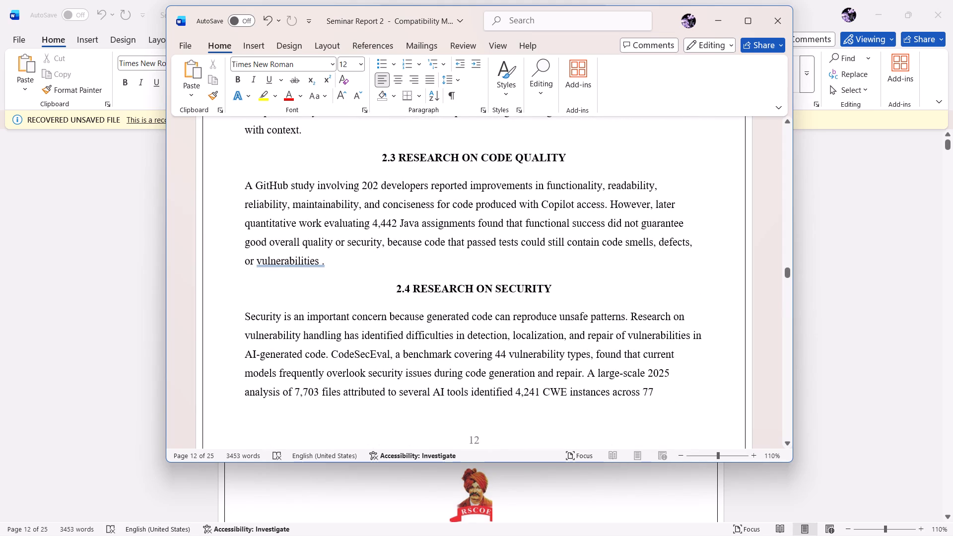
pyautogui.click(302, 264)
pyautogui.rightClick(302, 264)
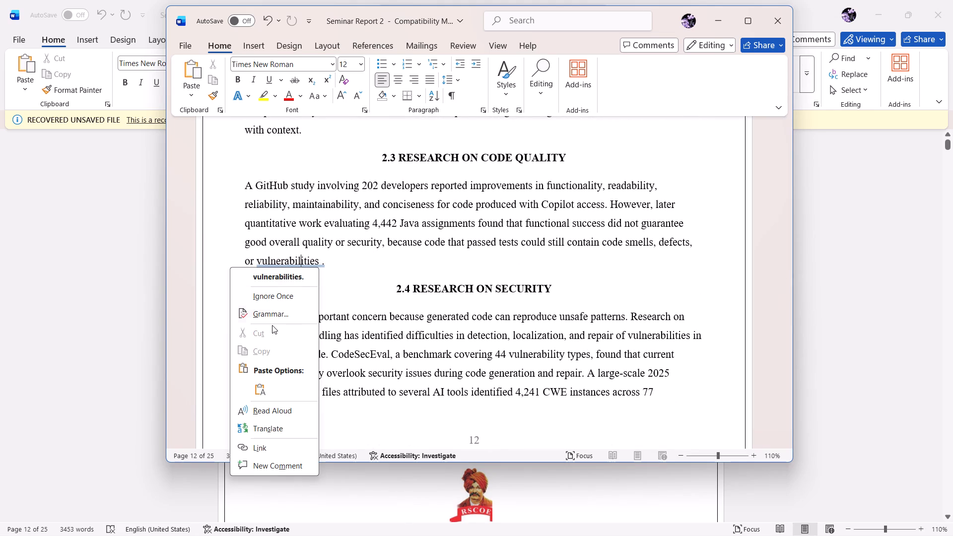
pyautogui.click(281, 278)
# Examine the layout of the pages from Chapter 2 through the advantages and risks table on page 18.
pyautogui.scroll(-3, 381, 308)
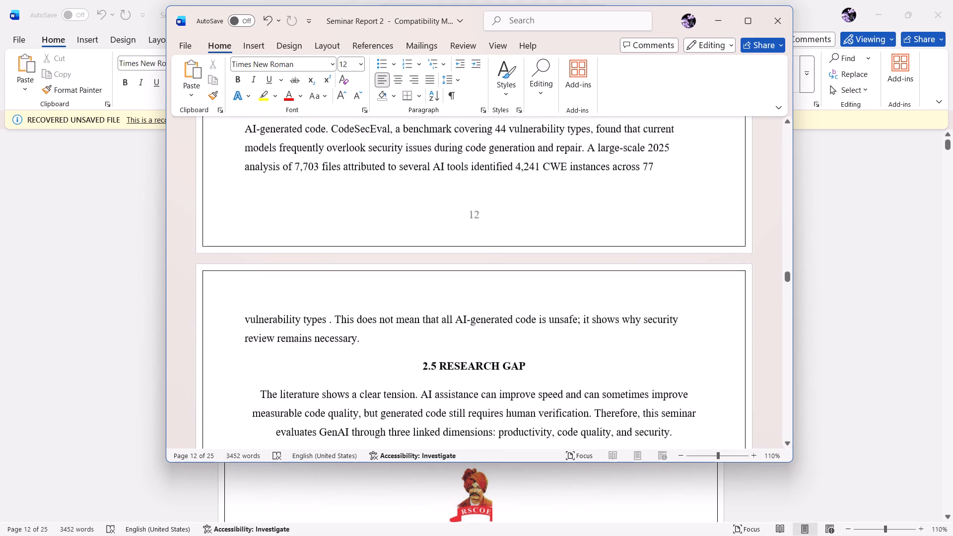
pyautogui.scroll(-1, 381, 308)
pyautogui.scroll(8, 381, 308)
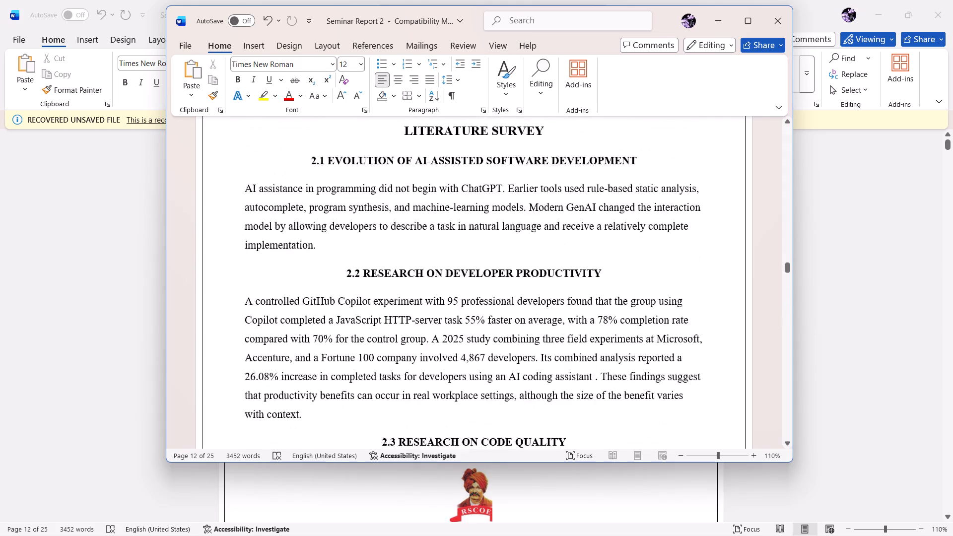
pyautogui.scroll(-5, 381, 308)
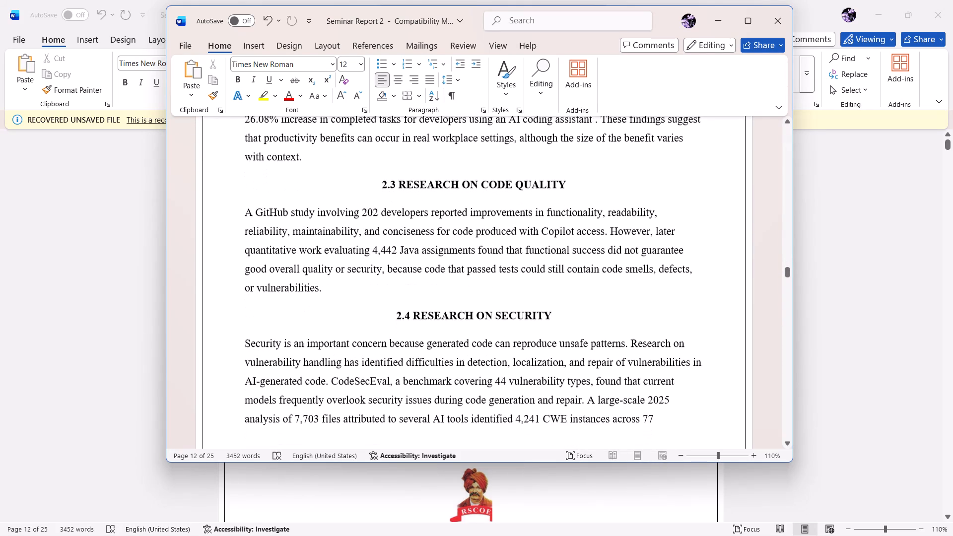
pyautogui.scroll(-12, 381, 308)
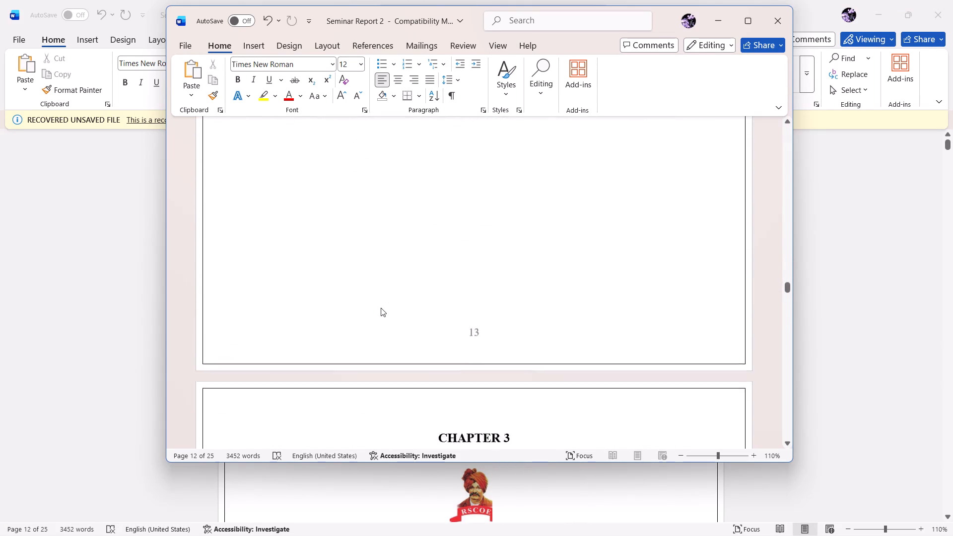
pyautogui.scroll(-12, 381, 308)
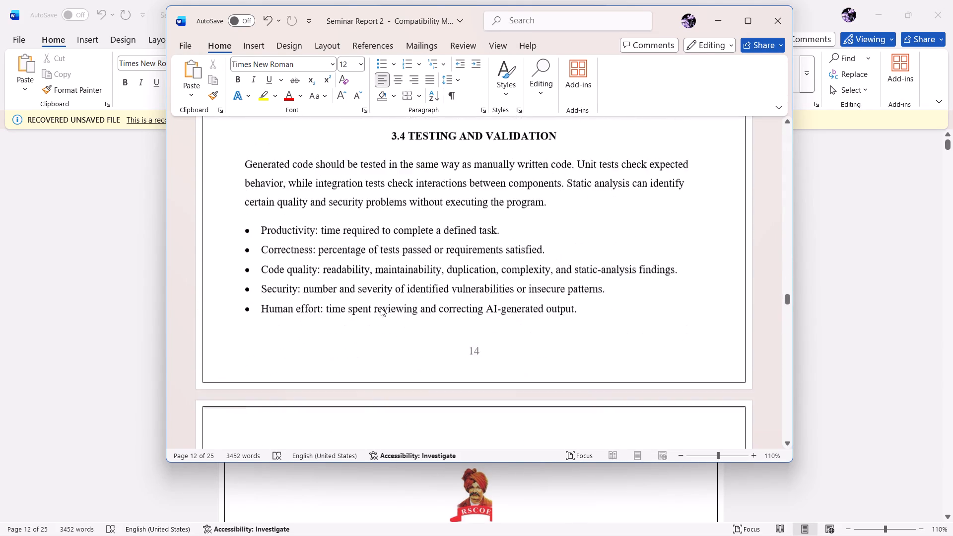
pyautogui.scroll(-14, 381, 308)
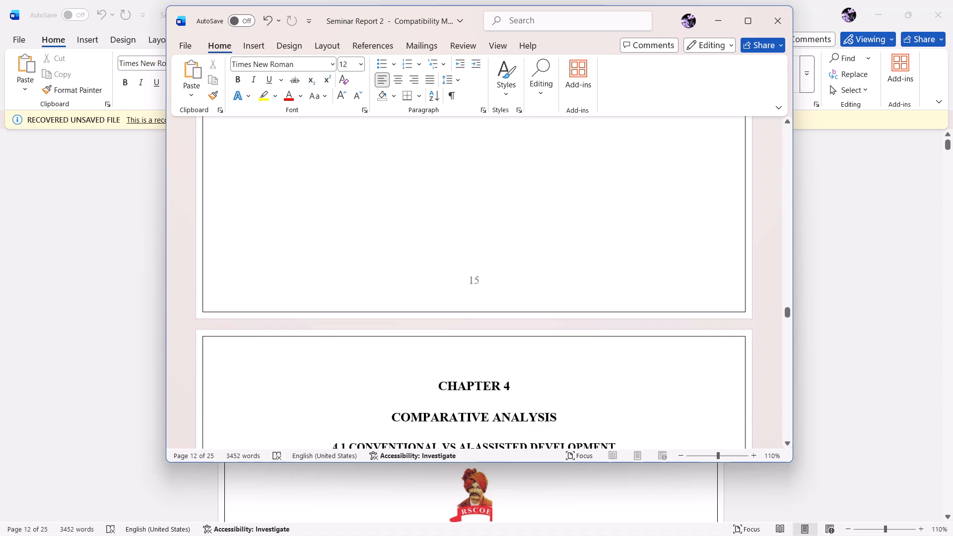
pyautogui.scroll(-13, 381, 308)
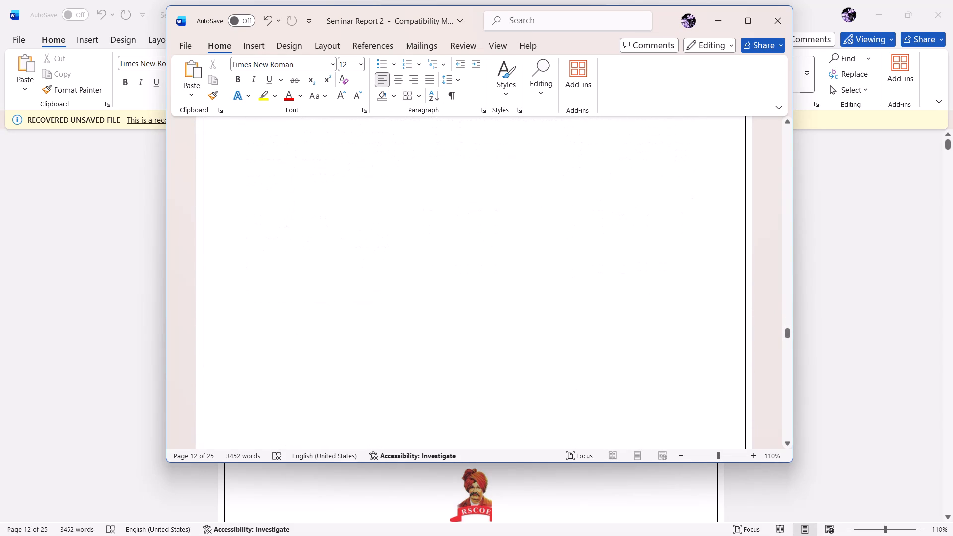
pyautogui.scroll(-13, 381, 308)
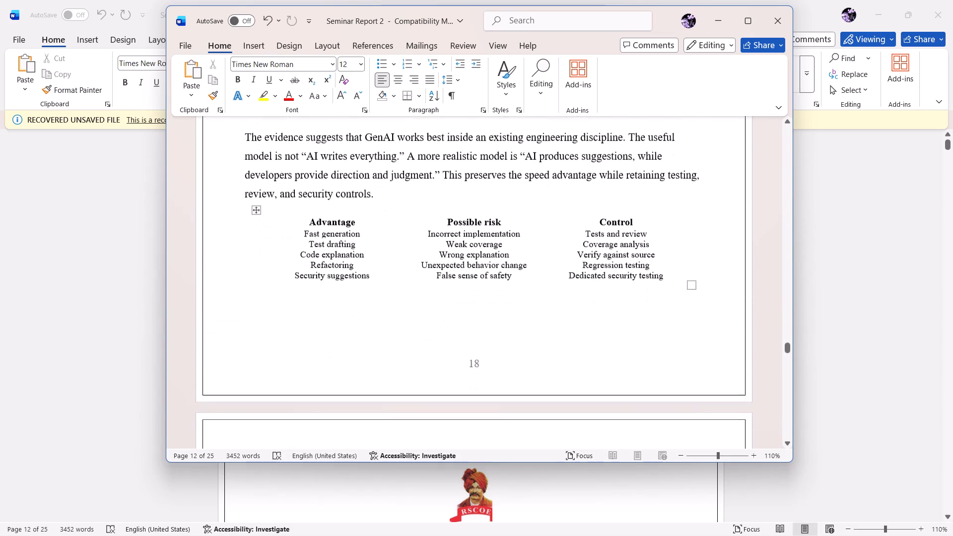
# Save the Seminar Report 2 document and close it.
pyautogui.hotkey('ctrl', 's')
pyautogui.hotkey('ctrl', 's')
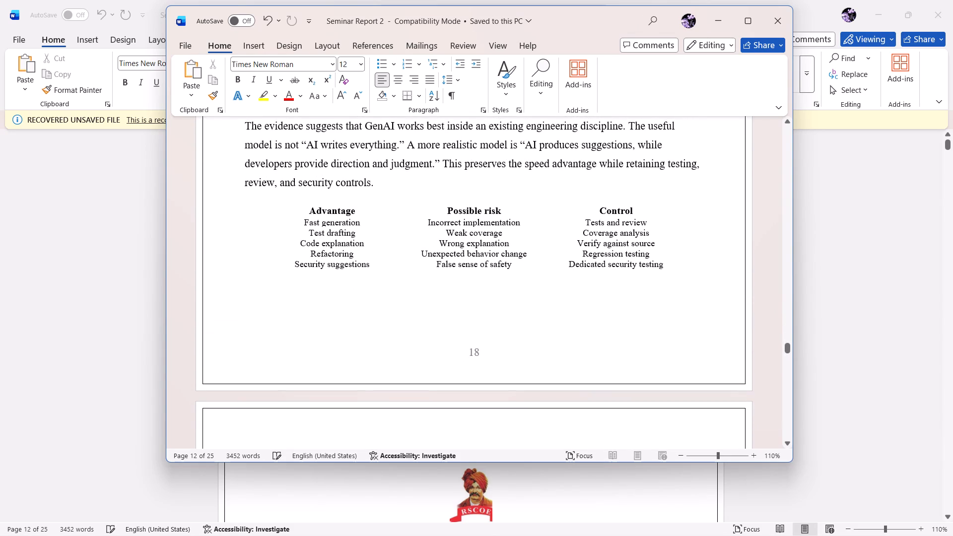
pyautogui.click(773, 17)
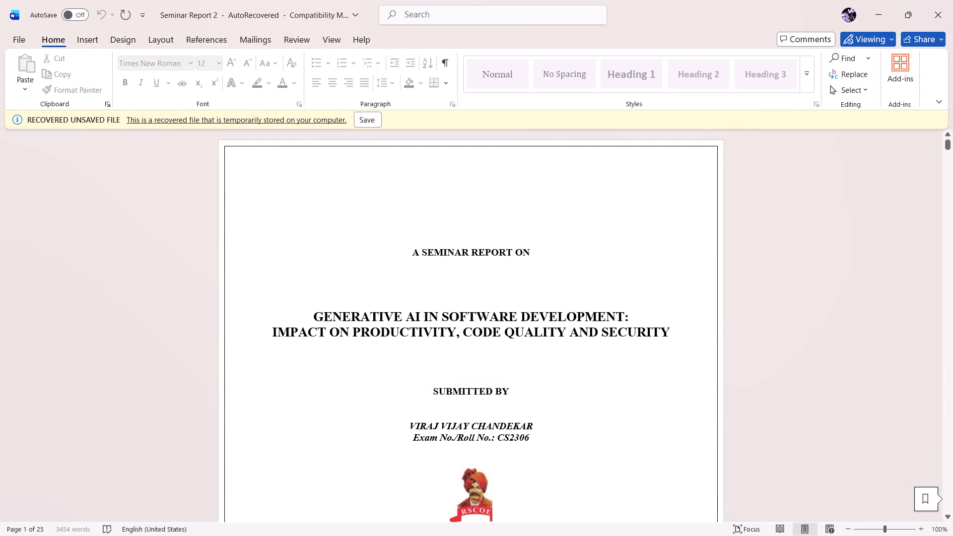
# Look through the AutoRecovered copy of Seminar Report 2 from the cover page to the table of contents.
pyautogui.scroll(-5, 665, 332)
pyautogui.scroll(-3, 601, 379)
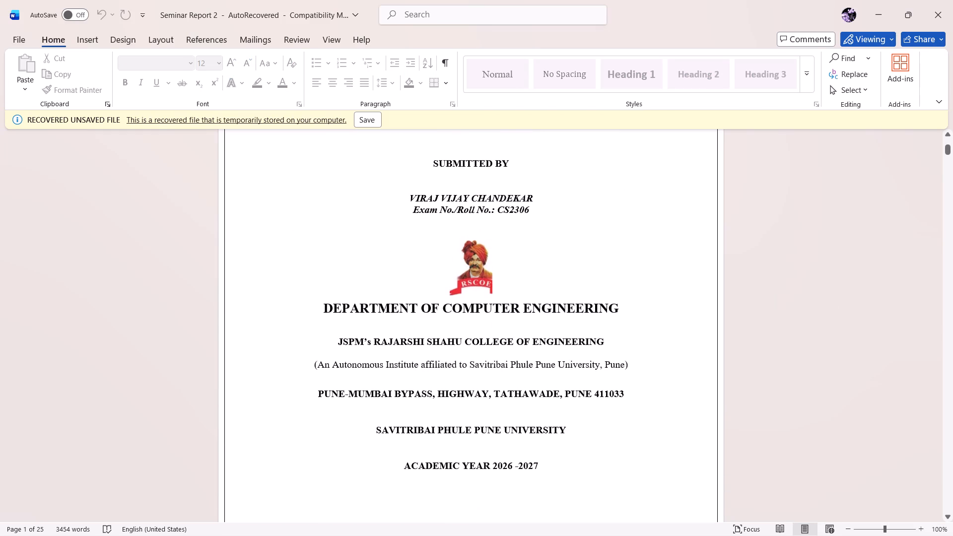
pyautogui.scroll(-12, 601, 379)
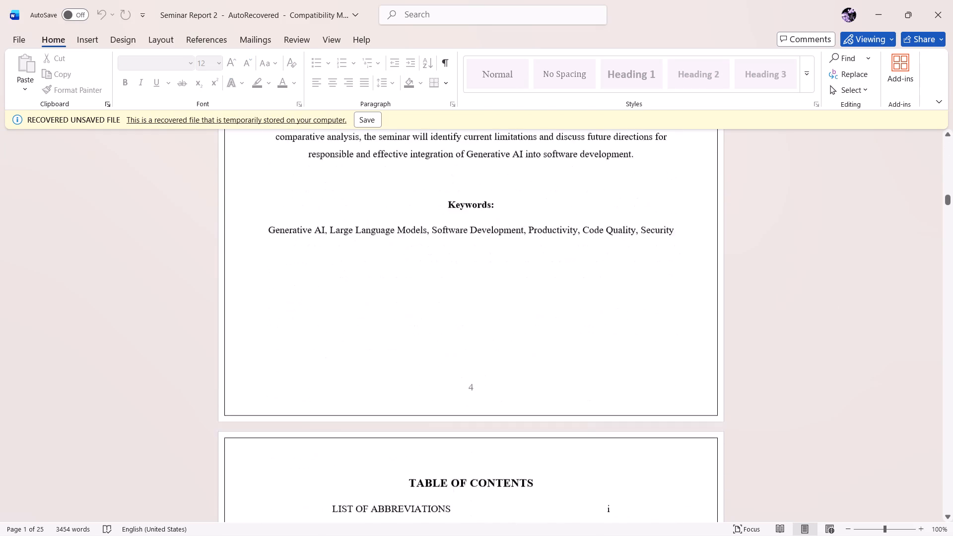
pyautogui.scroll(-9, 601, 379)
# Close the AutoRecovered copy of Seminar Report 2 without saving it.
pyautogui.click(945, 16)
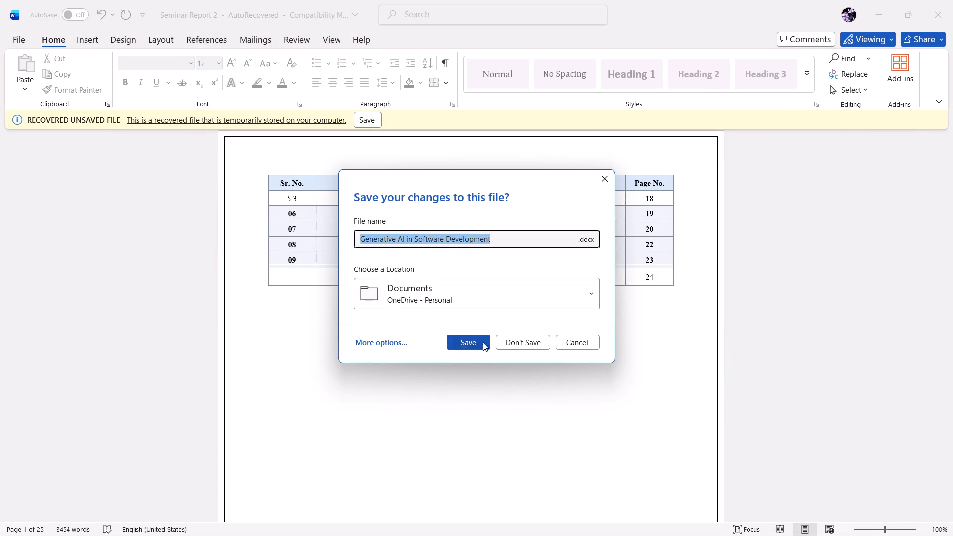
pyautogui.click(506, 345)
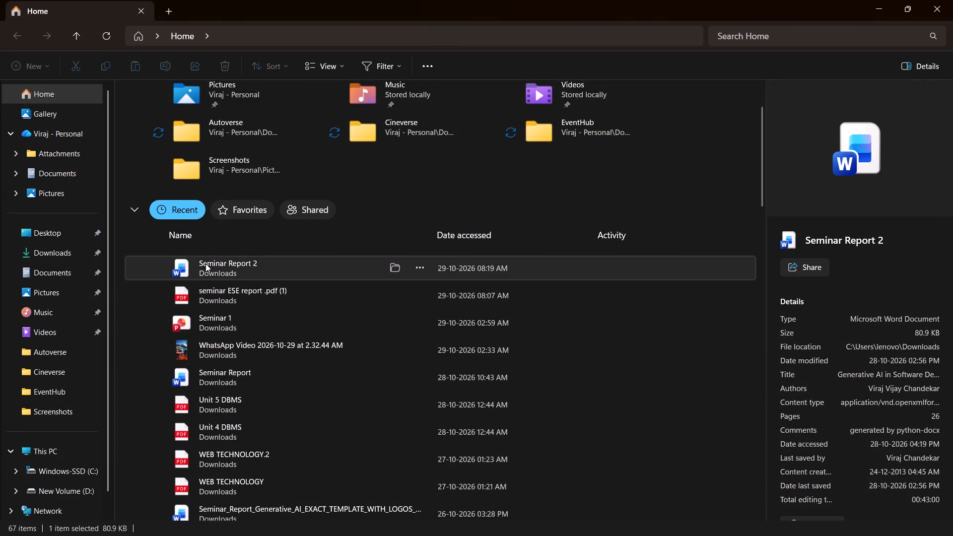
# In File Explorer, open Seminar Report 2 from the recent files.
pyautogui.click(217, 284)
pyautogui.doubleClick(222, 270)
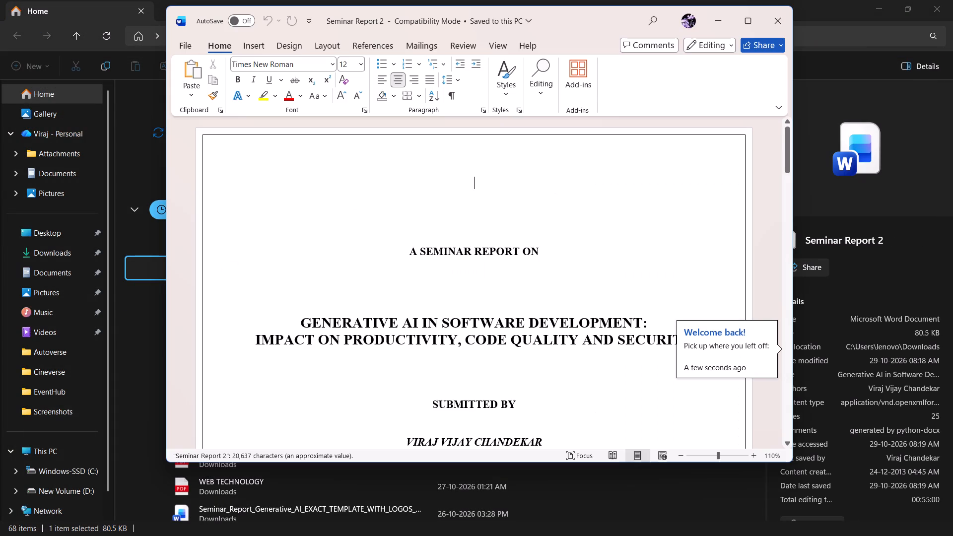
# Look through the reopened Seminar Report 2 from the cover page to the start of Chapter 8, checking layout and spacing.
pyautogui.scroll(-4, 488, 294)
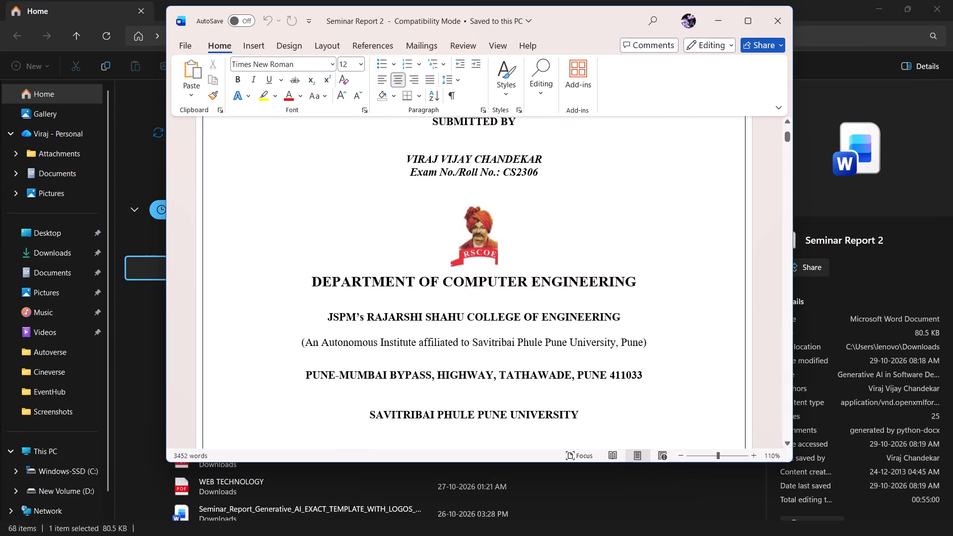
pyautogui.scroll(-16, 488, 294)
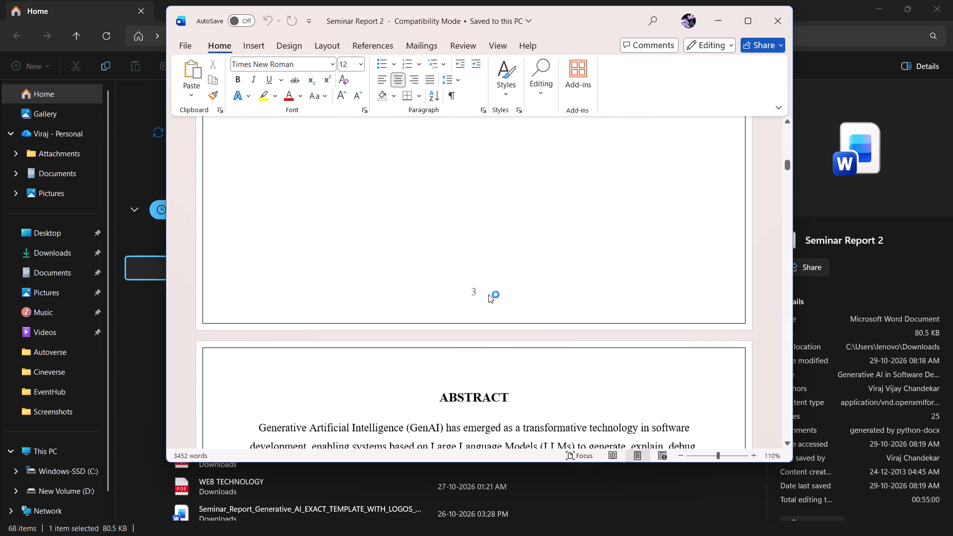
pyautogui.scroll(-15, 488, 294)
pyautogui.scroll(-6, 488, 294)
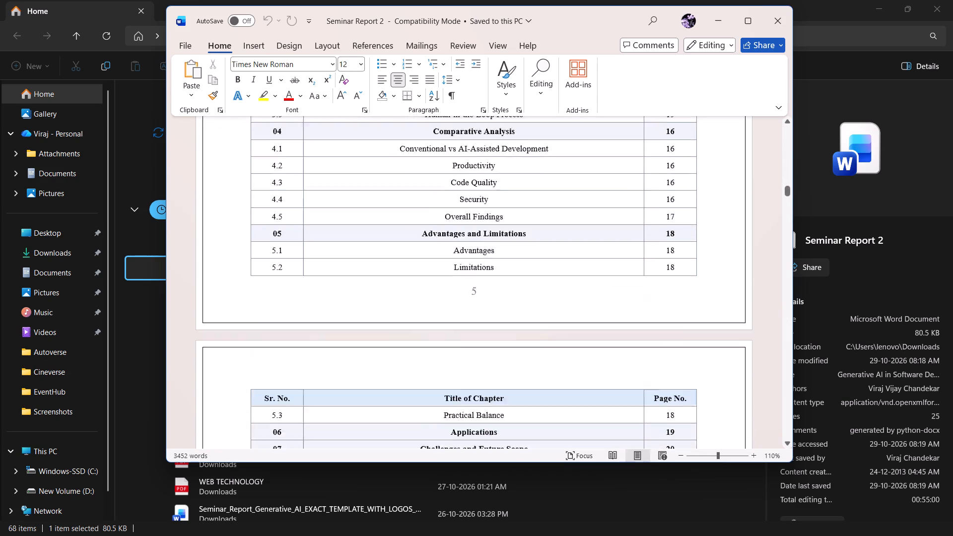
pyautogui.scroll(-19, 488, 294)
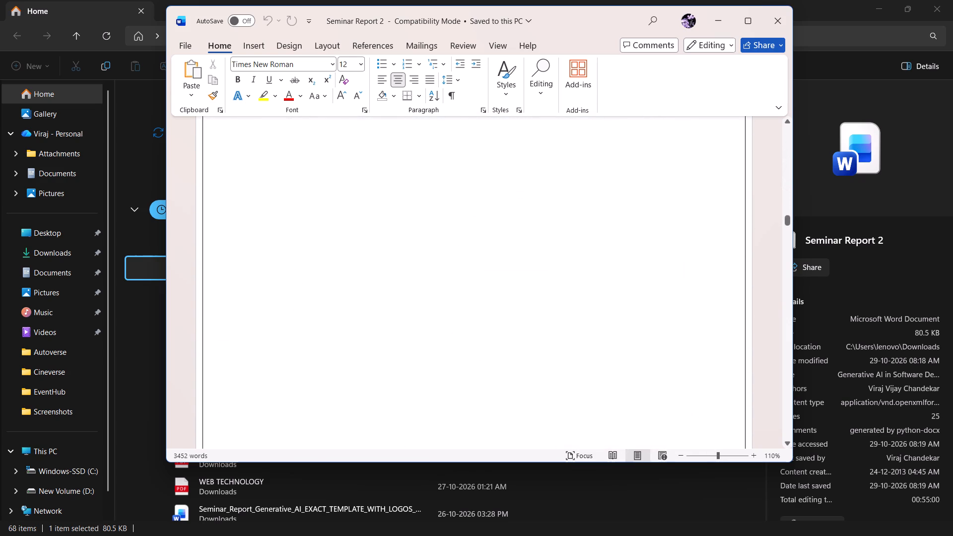
pyautogui.scroll(-19, 488, 294)
pyautogui.scroll(-5, 488, 294)
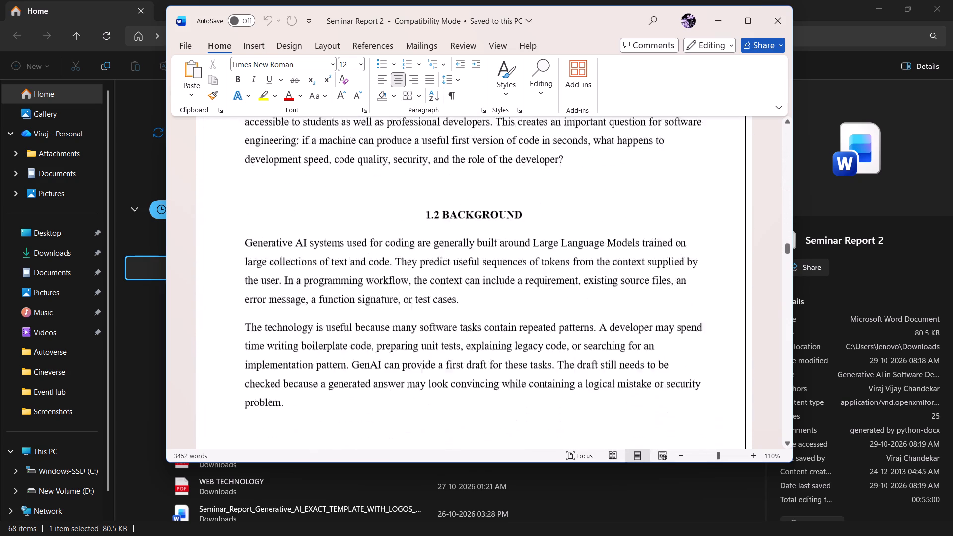
pyautogui.scroll(-11, 488, 294)
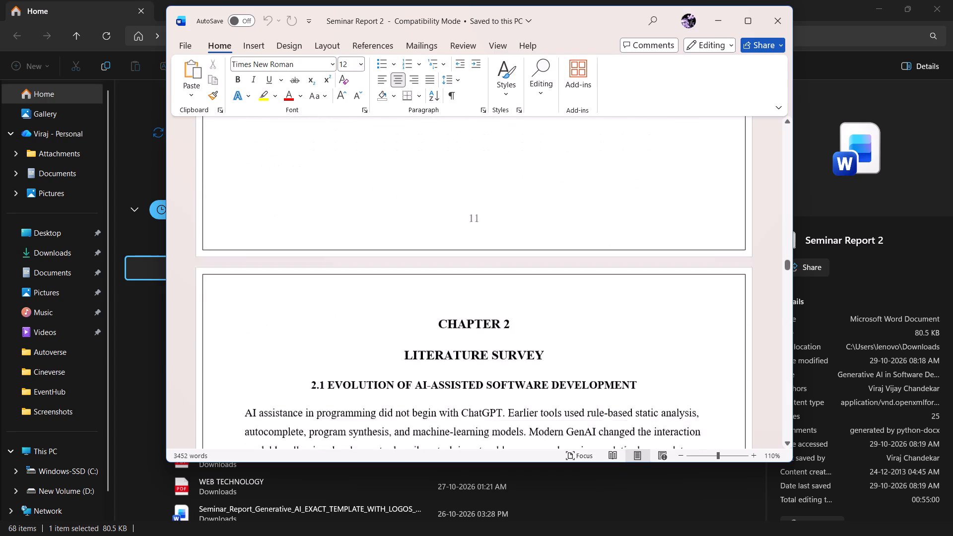
pyautogui.scroll(-16, 488, 294)
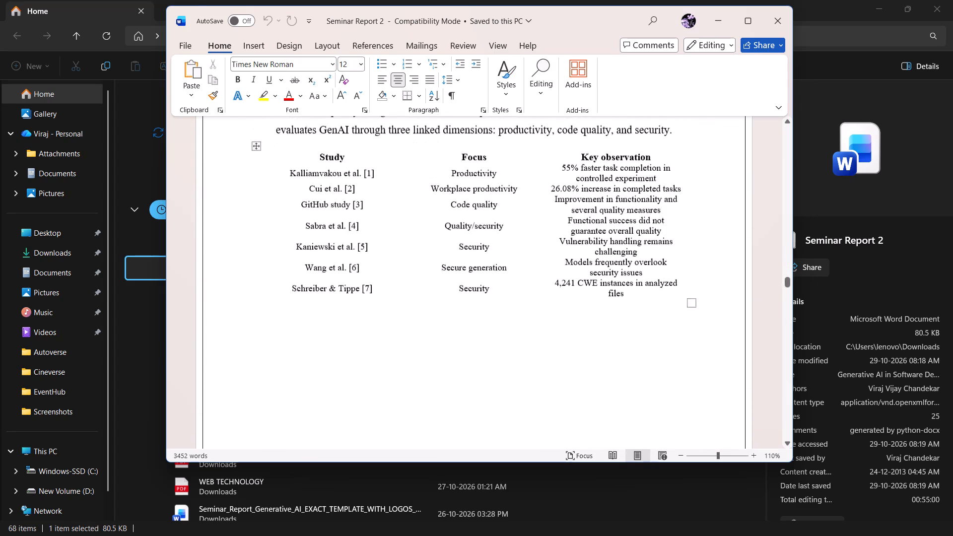
pyautogui.scroll(-17, 488, 294)
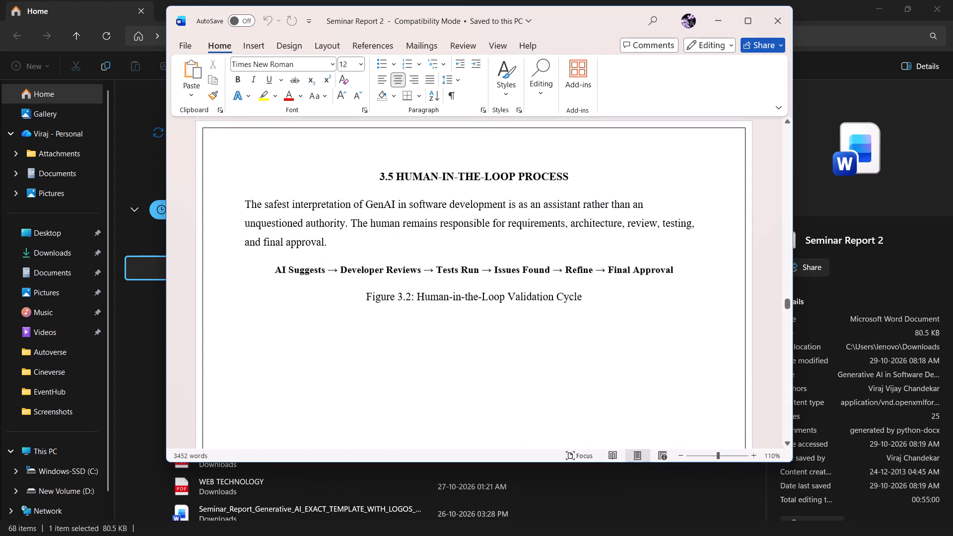
pyautogui.scroll(-13, 488, 294)
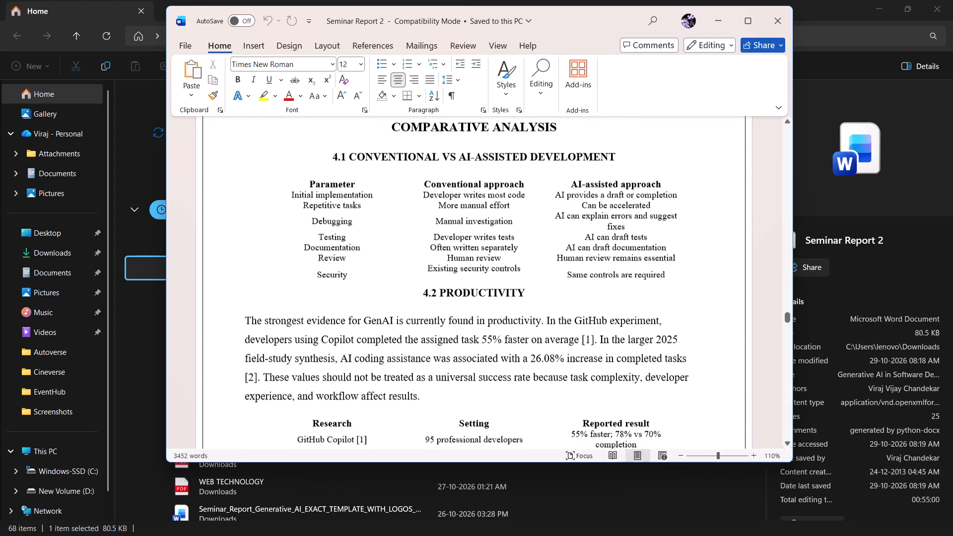
pyautogui.scroll(-17, 488, 294)
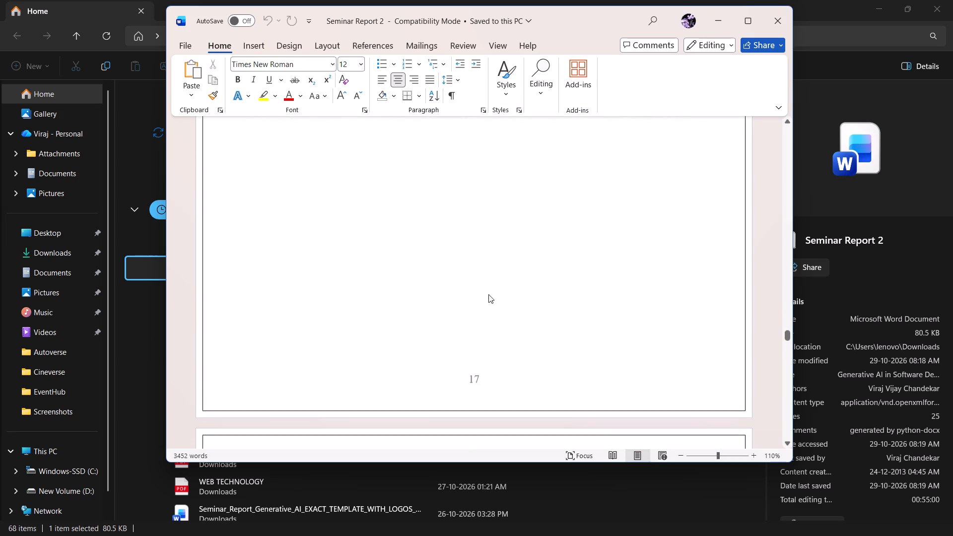
pyautogui.scroll(-16, 488, 294)
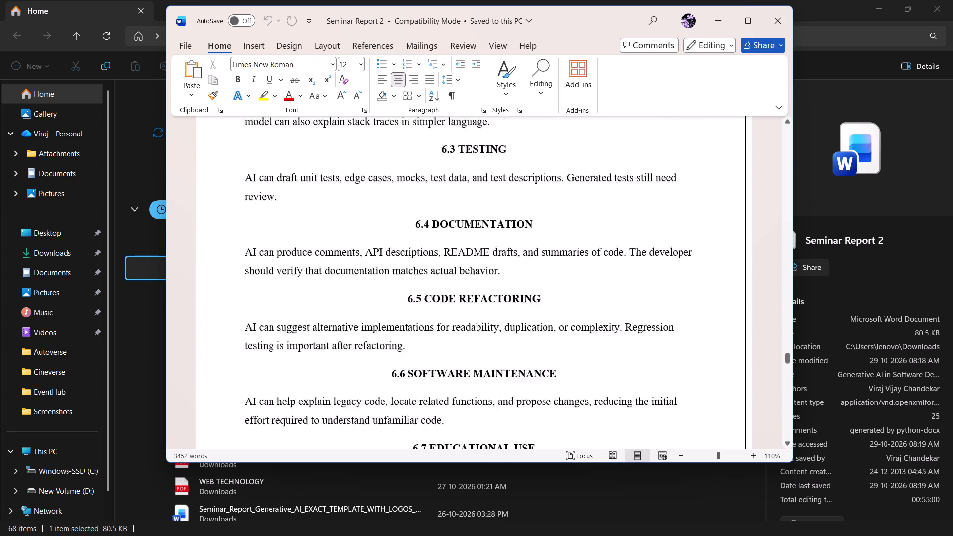
pyautogui.scroll(-17, 488, 294)
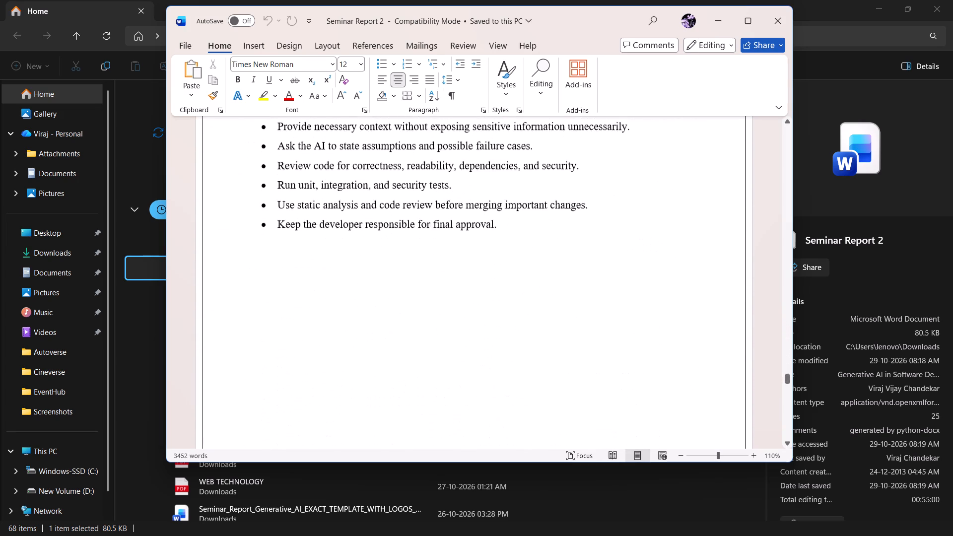
pyautogui.scroll(-16, 488, 294)
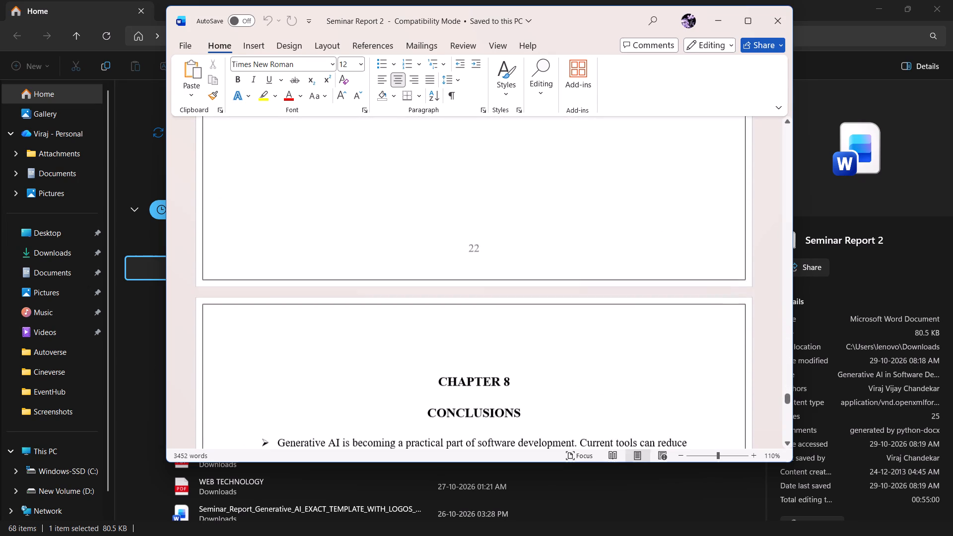
# Examine page 22 before Chapter 8, and check the conclusions, references and review material through the last page.
pyautogui.scroll(-5, 488, 294)
pyautogui.scroll(2, 488, 294)
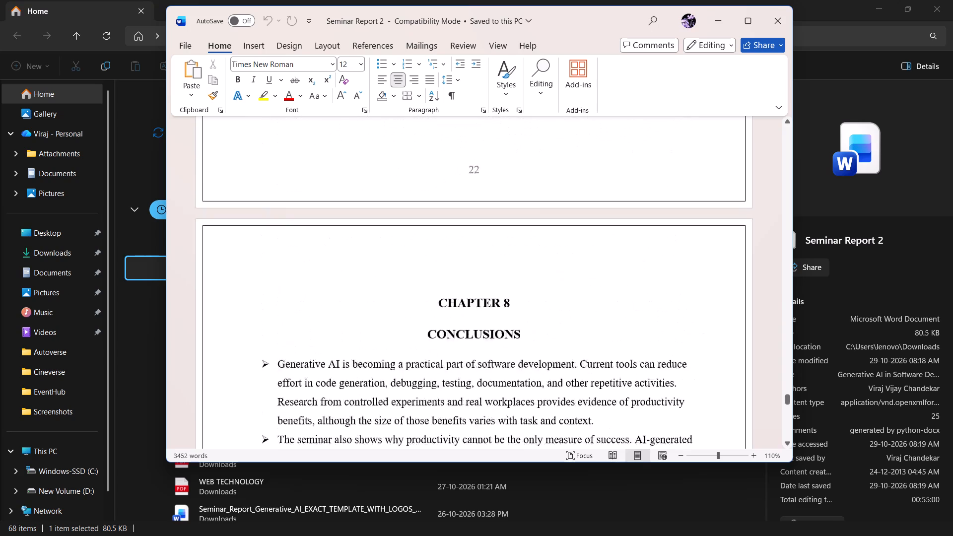
pyautogui.scroll(6, 488, 294)
pyautogui.scroll(-1, 488, 294)
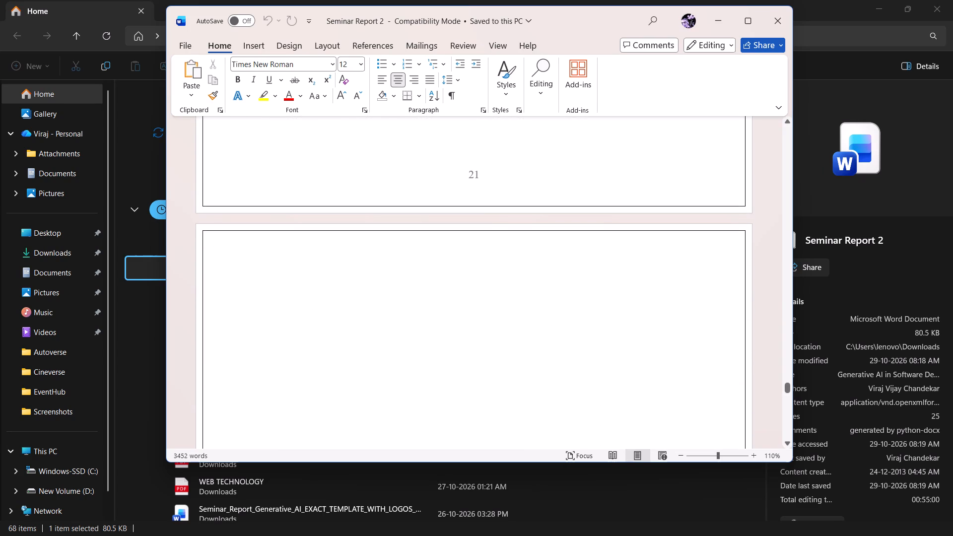
pyautogui.rightClick(462, 305)
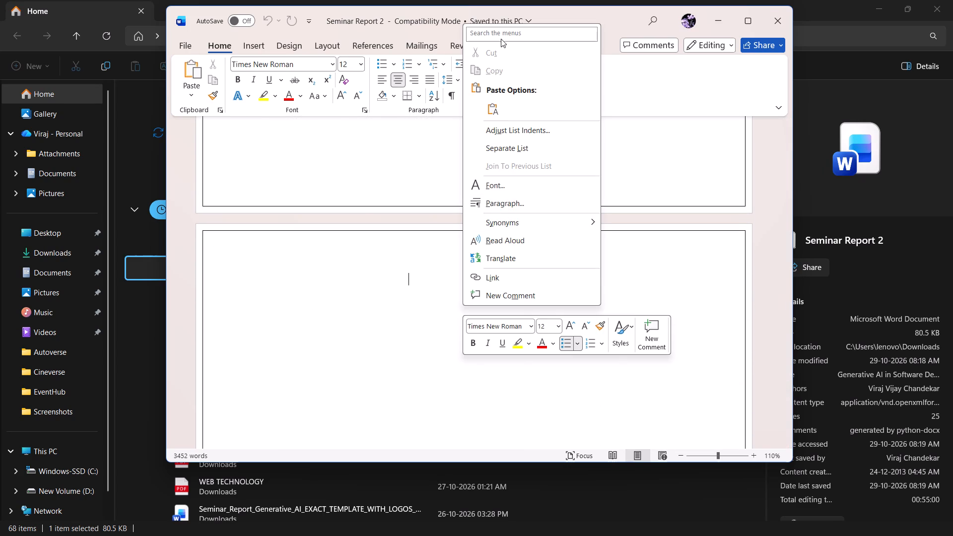
pyautogui.click(355, 404)
pyautogui.scroll(-8, 355, 404)
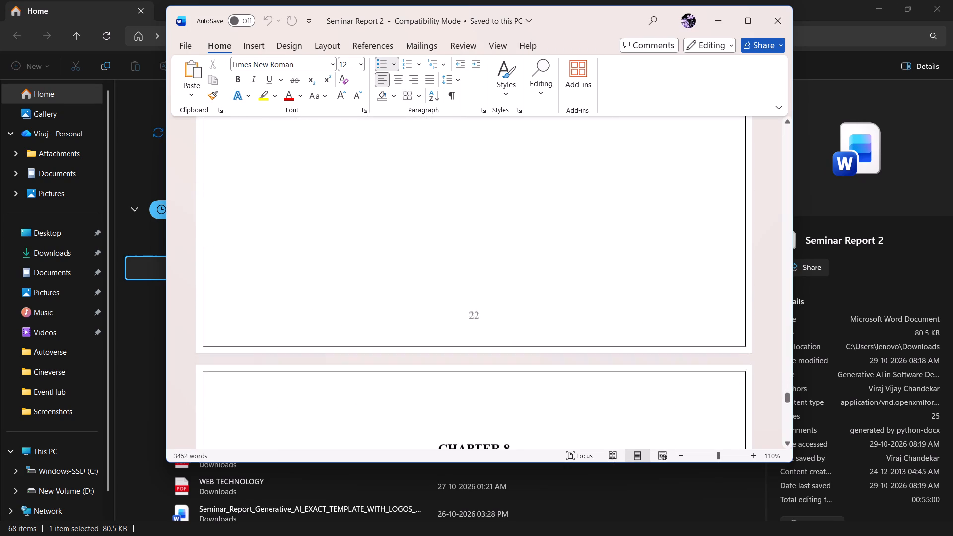
pyautogui.scroll(-16, 355, 404)
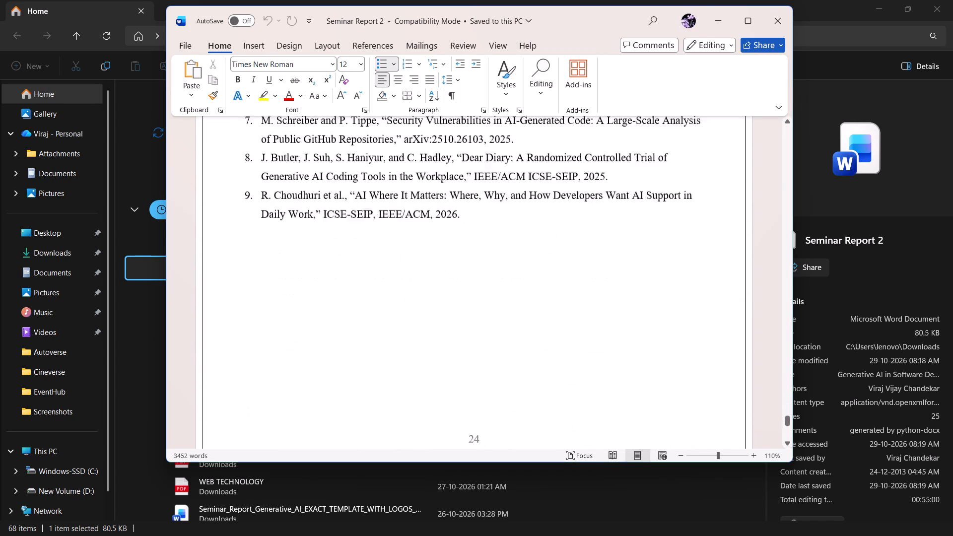
pyautogui.scroll(-13, 355, 404)
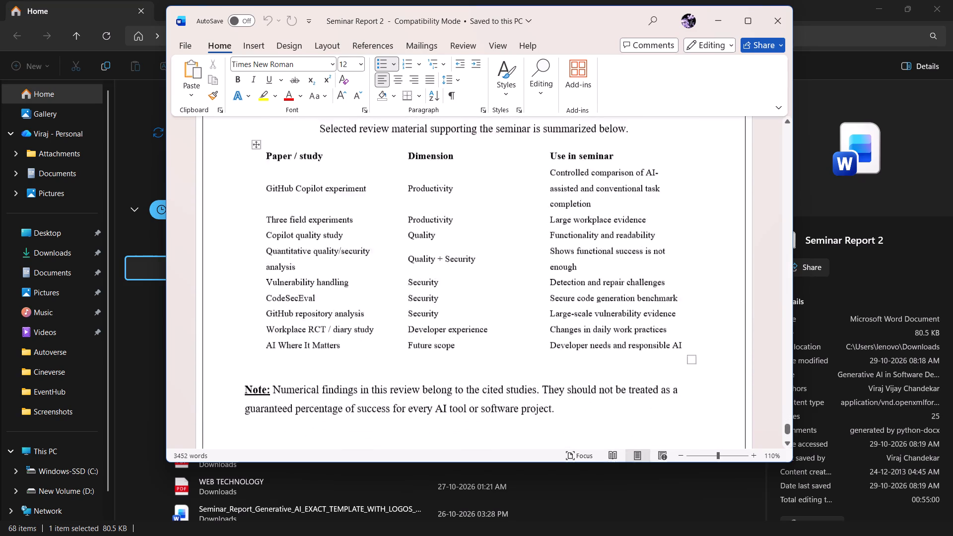
pyautogui.scroll(-3, 355, 404)
pyautogui.scroll(7, 355, 404)
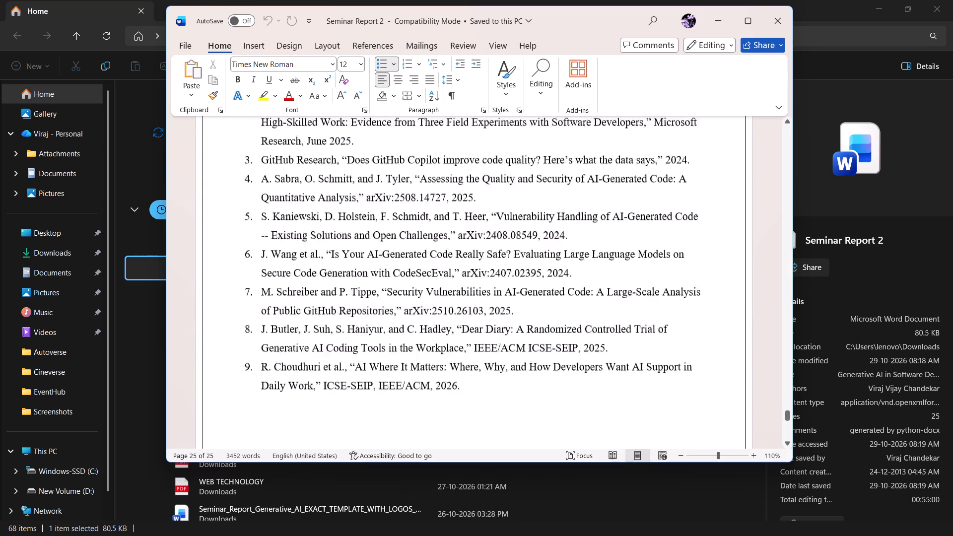
# Save Seminar Report 2 and close it.
pyautogui.hotkey('ctrl', 's')
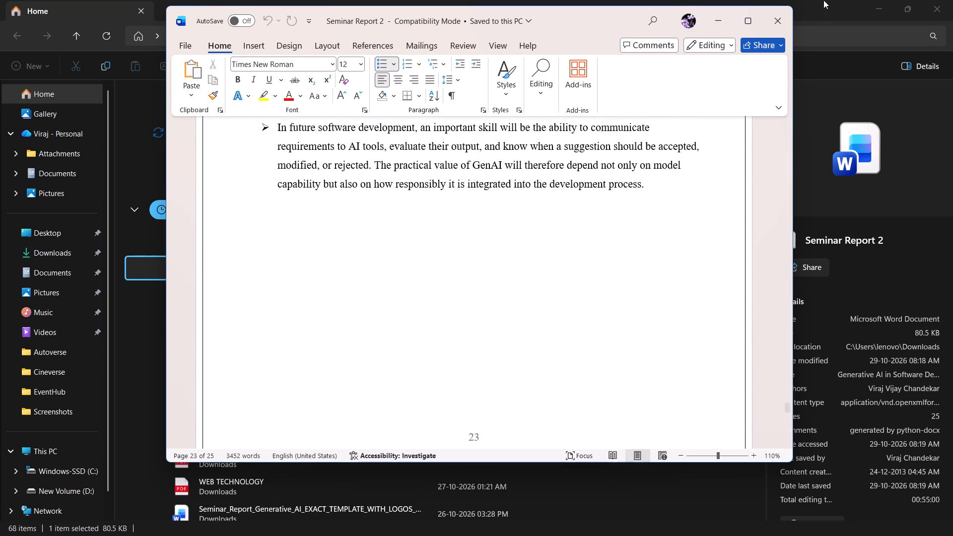
pyautogui.click(778, 30)
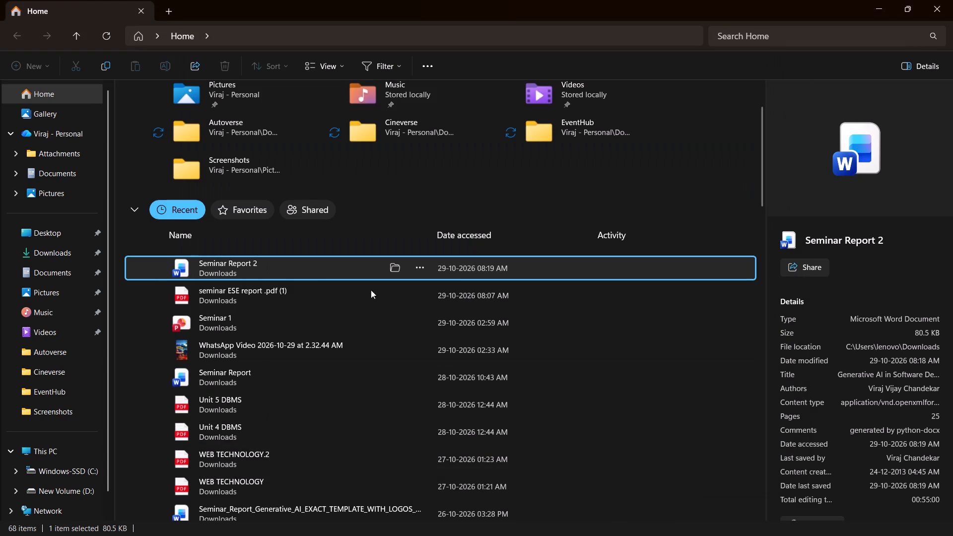
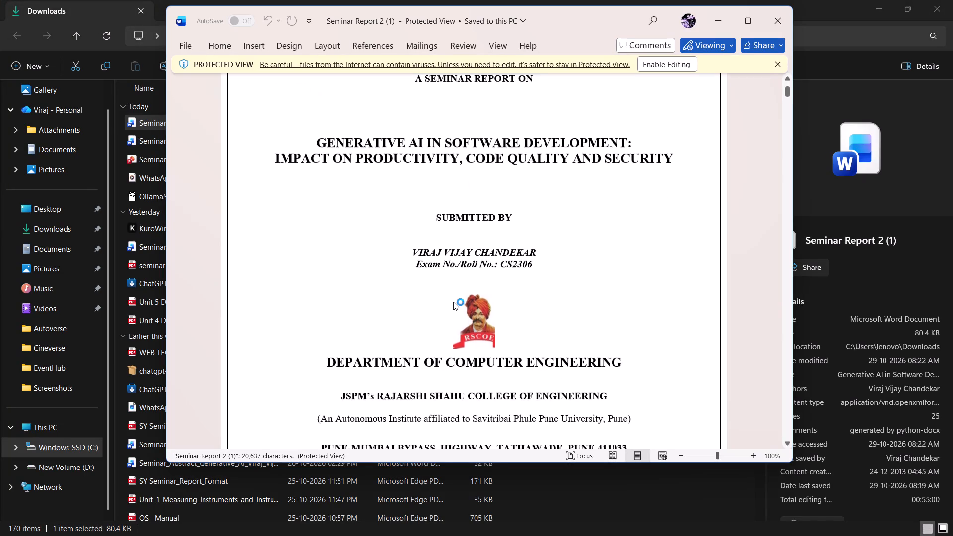
# Check the title page of the downloaded Seminar Report 2 (1) document and close it.
pyautogui.scroll(-1, 453, 302)
pyautogui.click(778, 21)
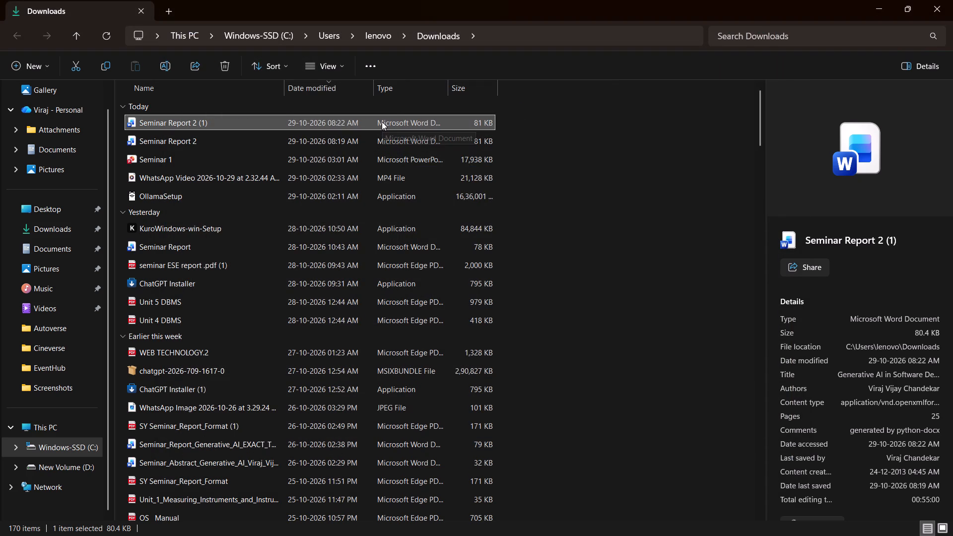
# Open the Seminar Report 2 (1) document in Word and return to the Downloads folder.
pyautogui.doubleClick(354, 119)
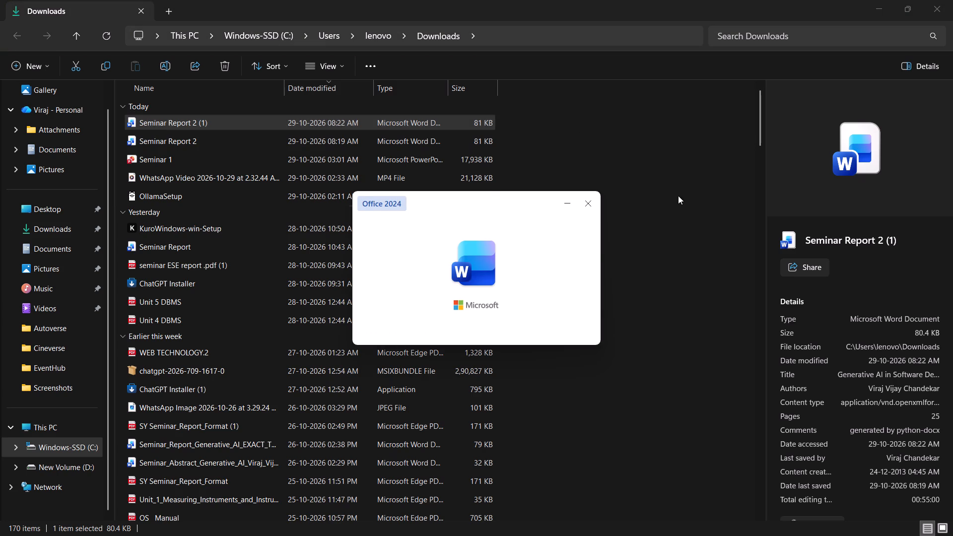
pyautogui.click(781, 14)
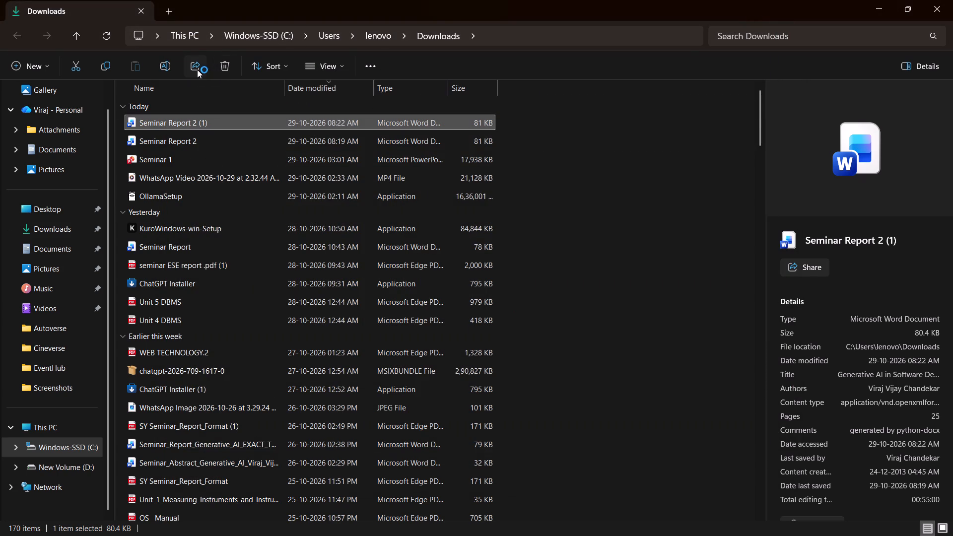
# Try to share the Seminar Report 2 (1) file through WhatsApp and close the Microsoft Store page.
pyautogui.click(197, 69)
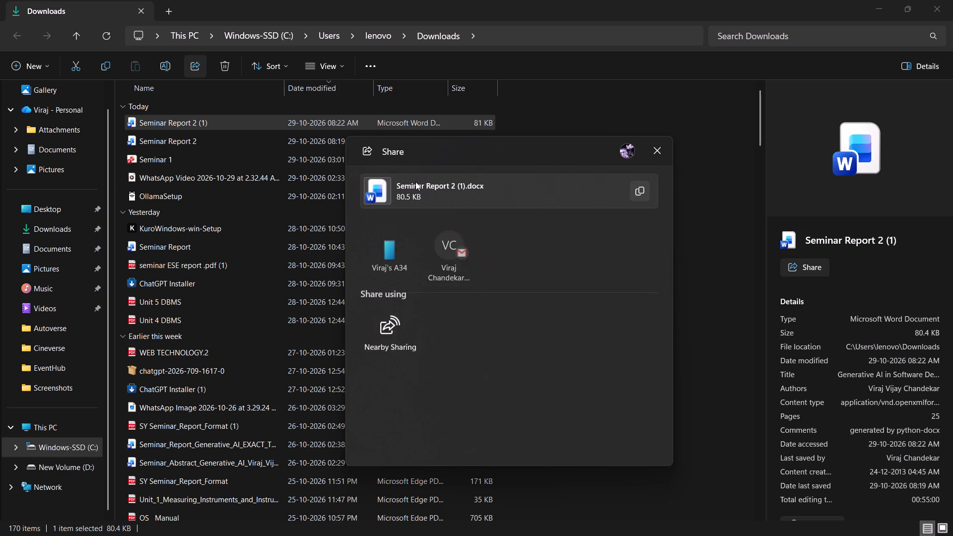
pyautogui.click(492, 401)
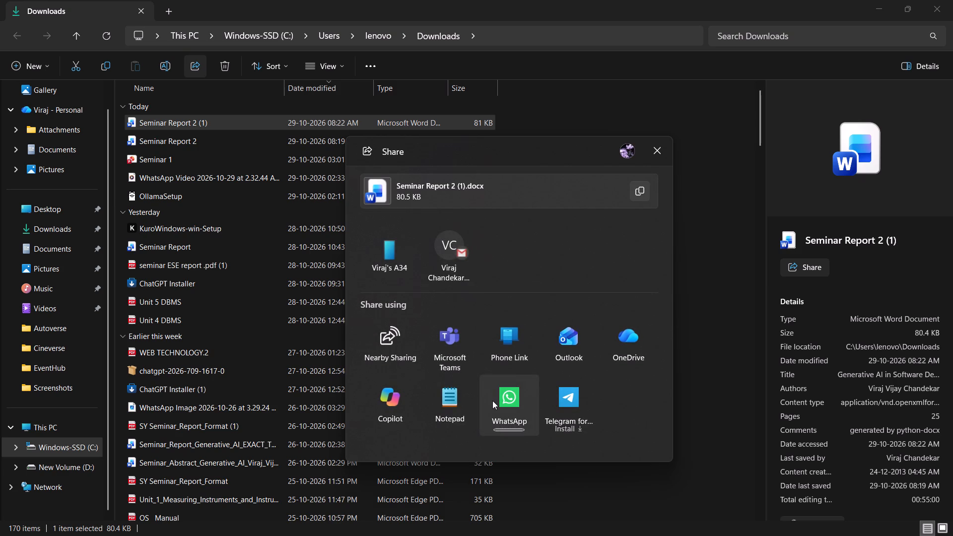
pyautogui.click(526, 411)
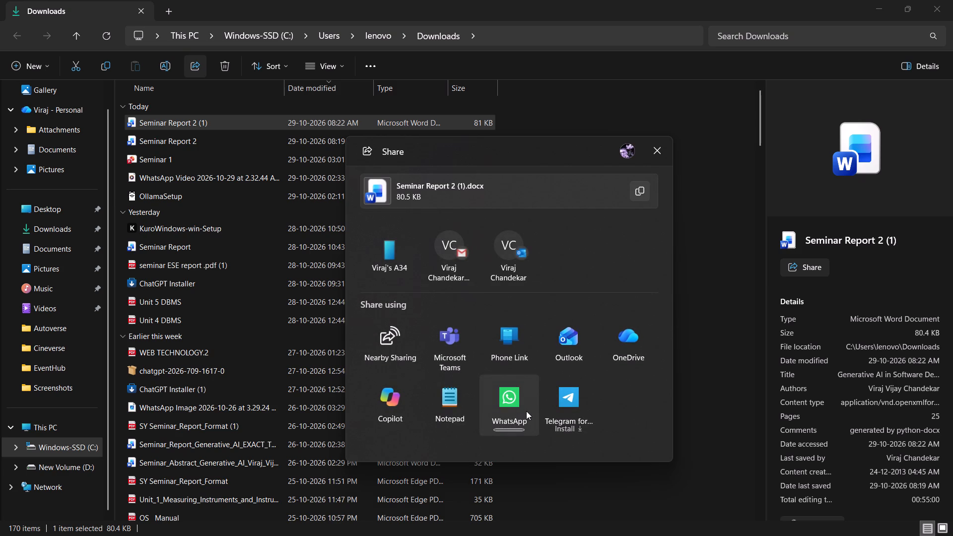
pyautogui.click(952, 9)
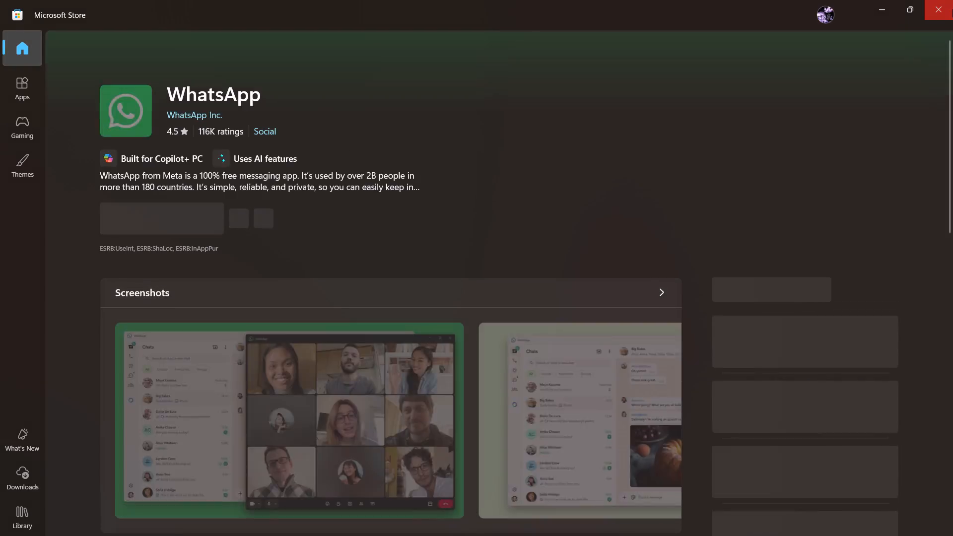
# Copy the Seminar Report 2 (1) file from its share options and dismiss them.
pyautogui.click(634, 192)
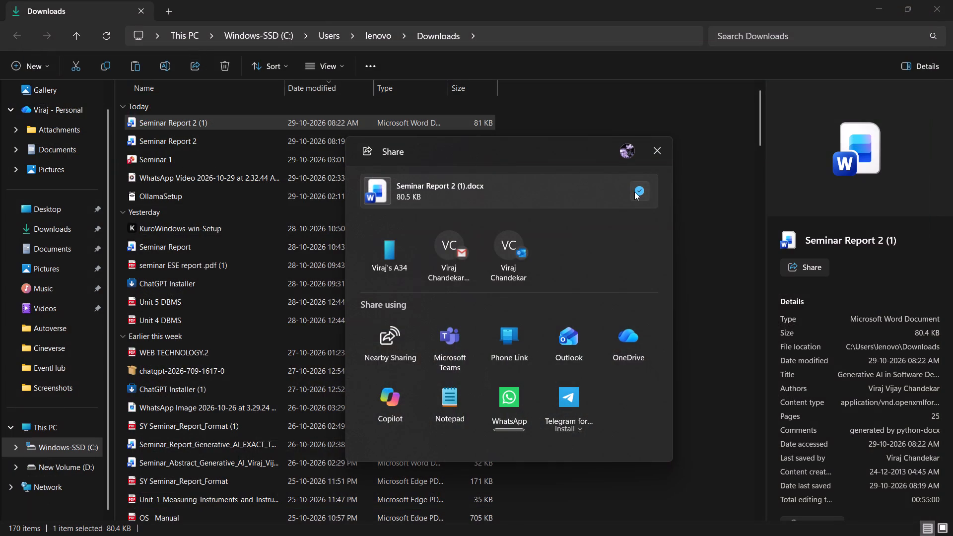
pyautogui.click(879, 10)
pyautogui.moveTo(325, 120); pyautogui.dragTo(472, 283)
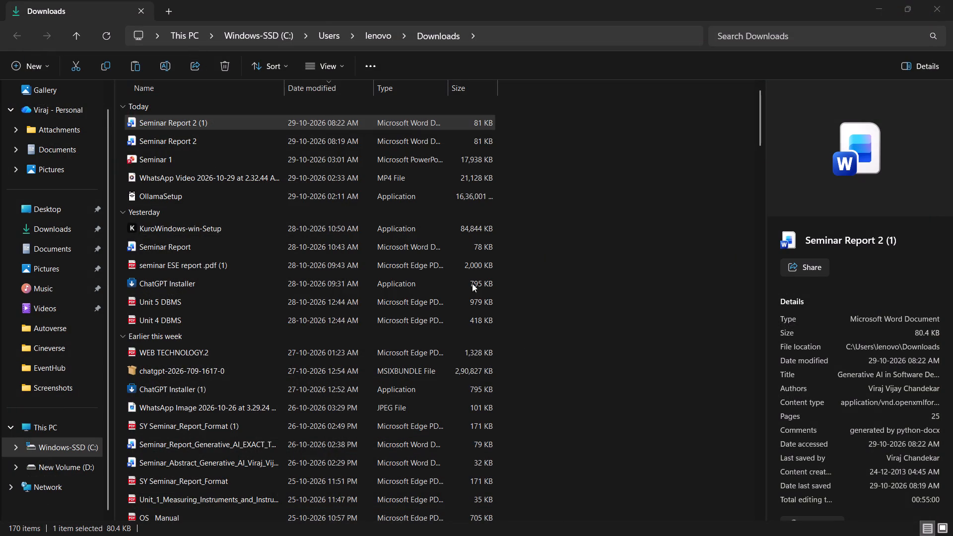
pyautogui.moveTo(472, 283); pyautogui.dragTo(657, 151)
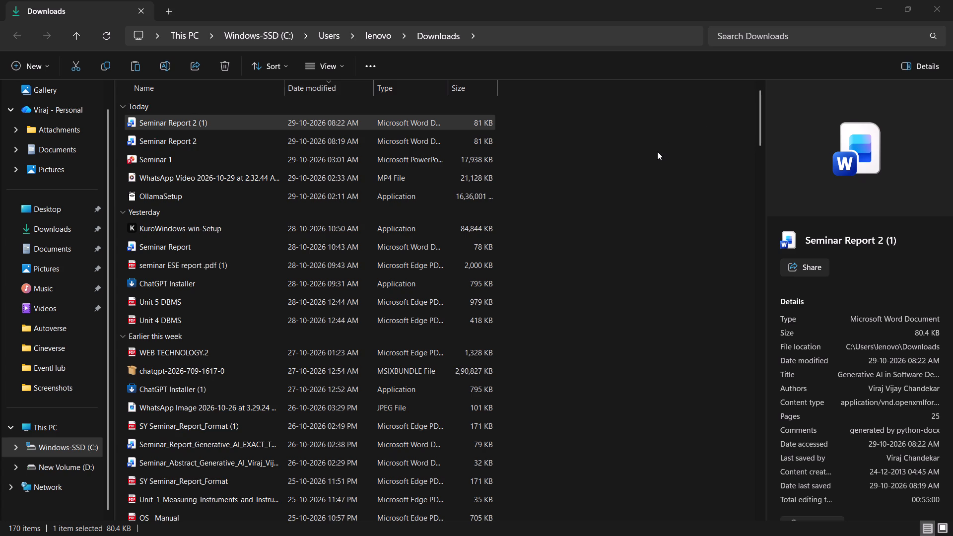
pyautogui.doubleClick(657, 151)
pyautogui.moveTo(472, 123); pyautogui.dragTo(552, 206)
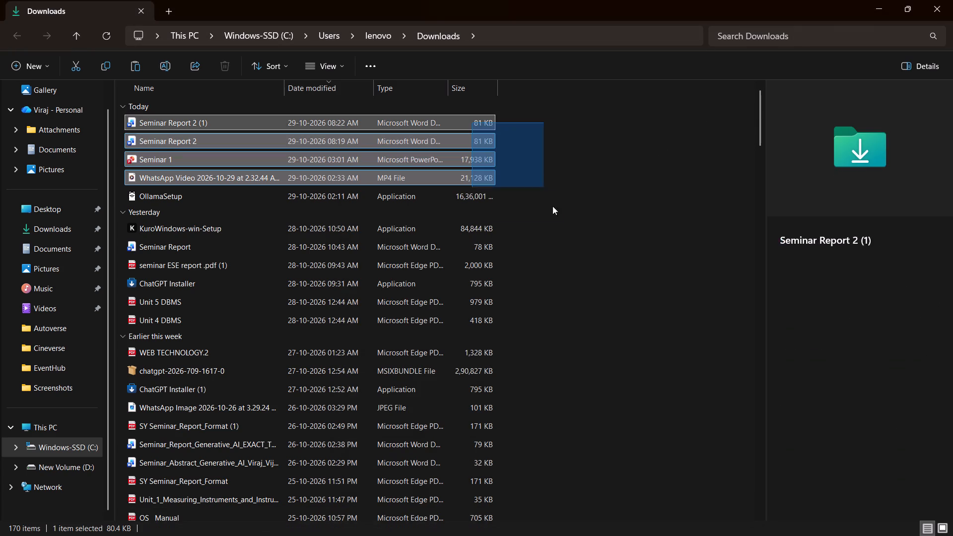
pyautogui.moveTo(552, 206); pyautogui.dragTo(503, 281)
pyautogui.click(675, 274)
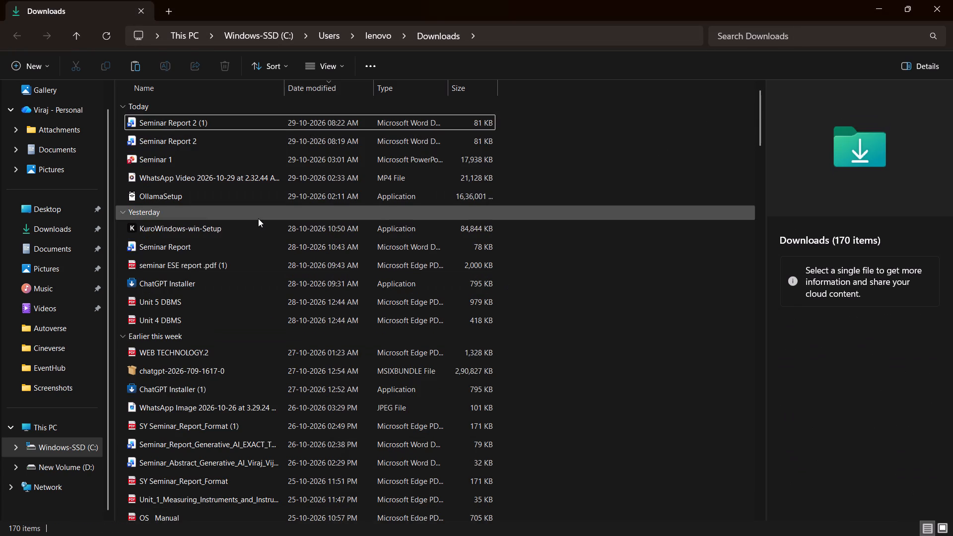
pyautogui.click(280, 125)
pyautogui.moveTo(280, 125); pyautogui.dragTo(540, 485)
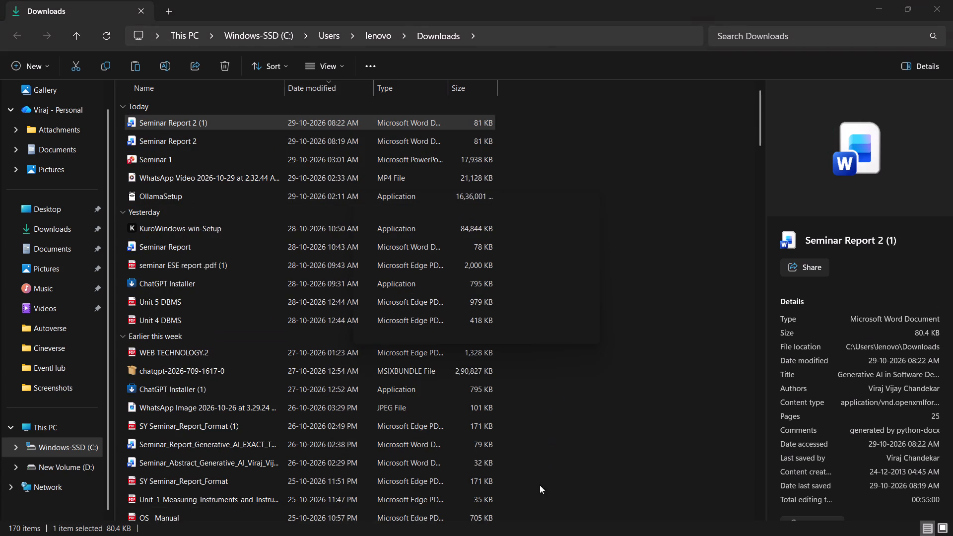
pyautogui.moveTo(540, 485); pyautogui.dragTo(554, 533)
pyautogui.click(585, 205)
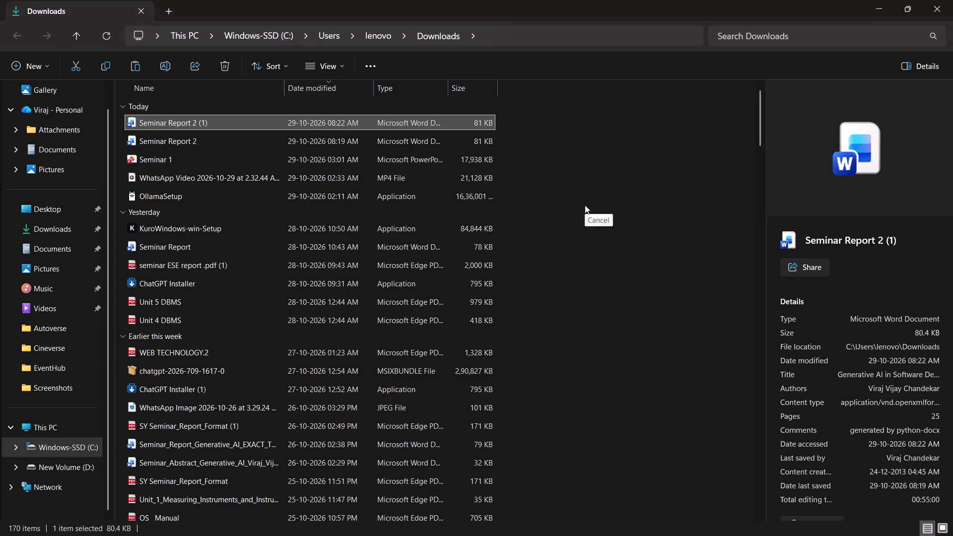
# Carry the Seminar Report 2 (1) file from the Downloads folder over to the browser window showing WhatsApp.
pyautogui.moveTo(442, 126); pyautogui.dragTo(449, 126)
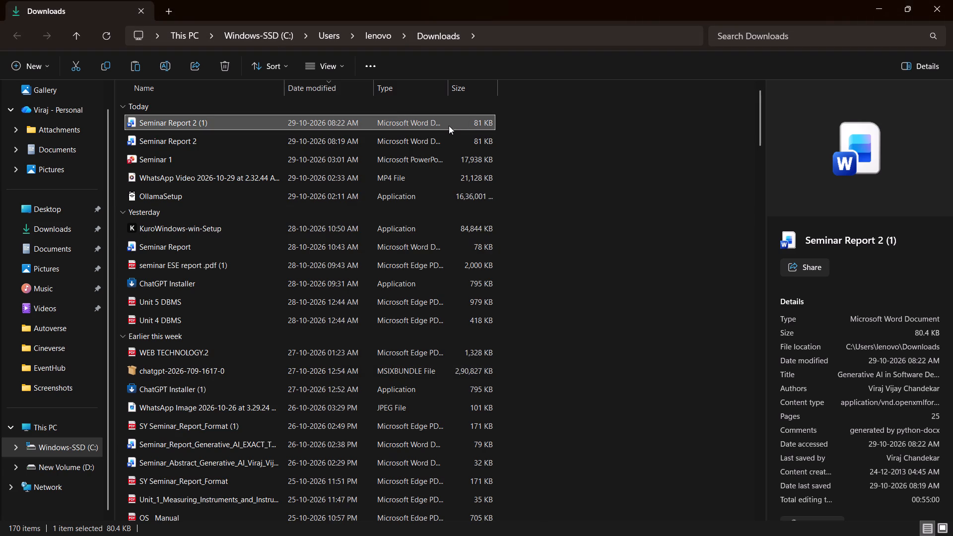
pyautogui.moveTo(449, 126); pyautogui.dragTo(525, 535)
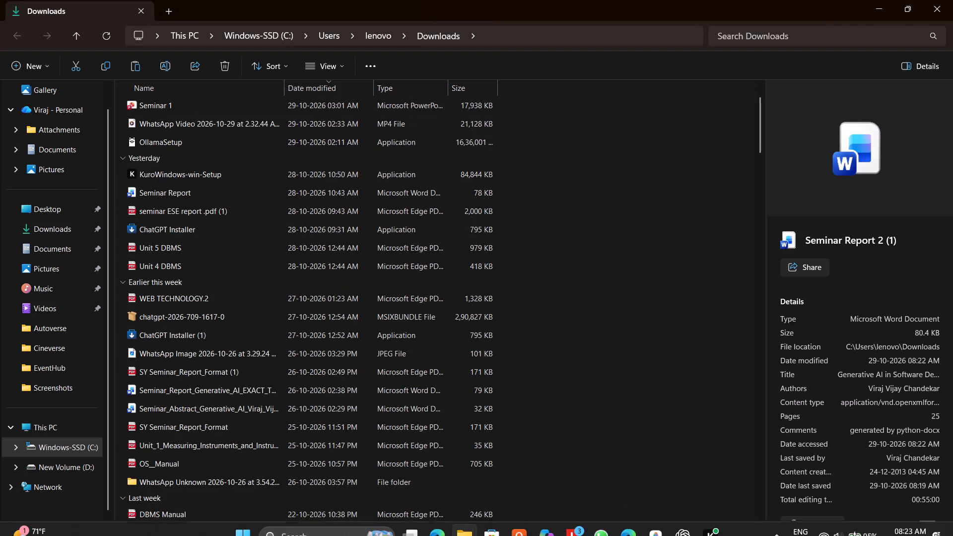
pyautogui.moveTo(525, 535); pyautogui.dragTo(626, 535)
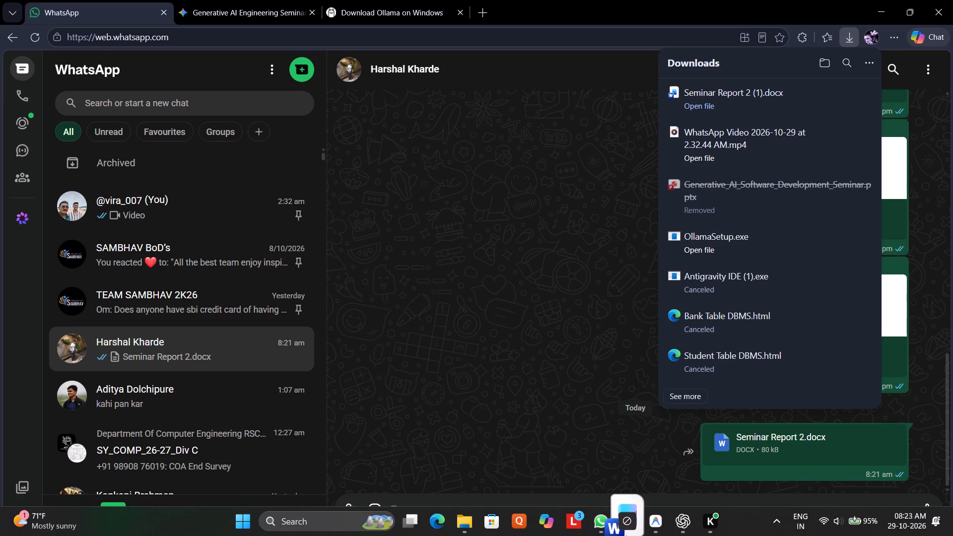
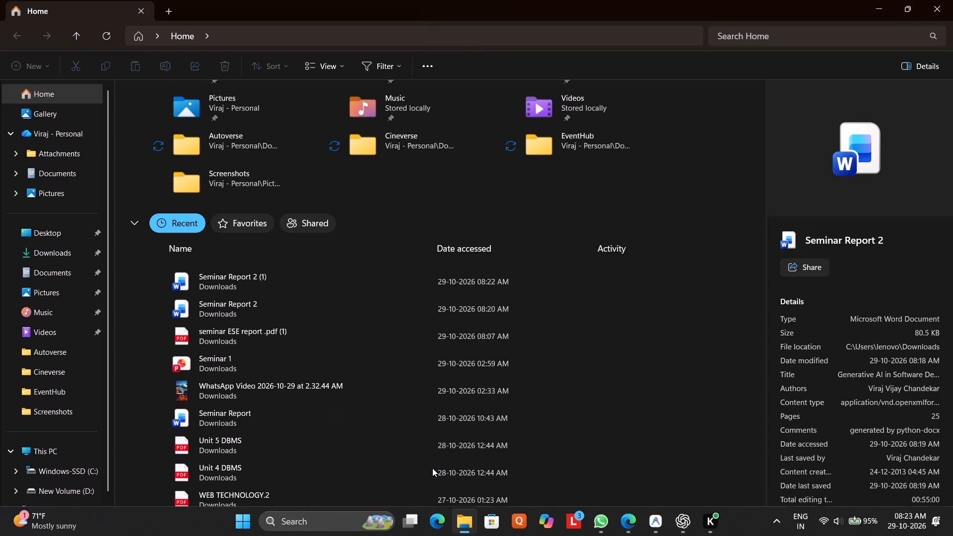
# Open the Seminar Report 2 (1) Word document from the recent files list.
pyautogui.click(418, 285)
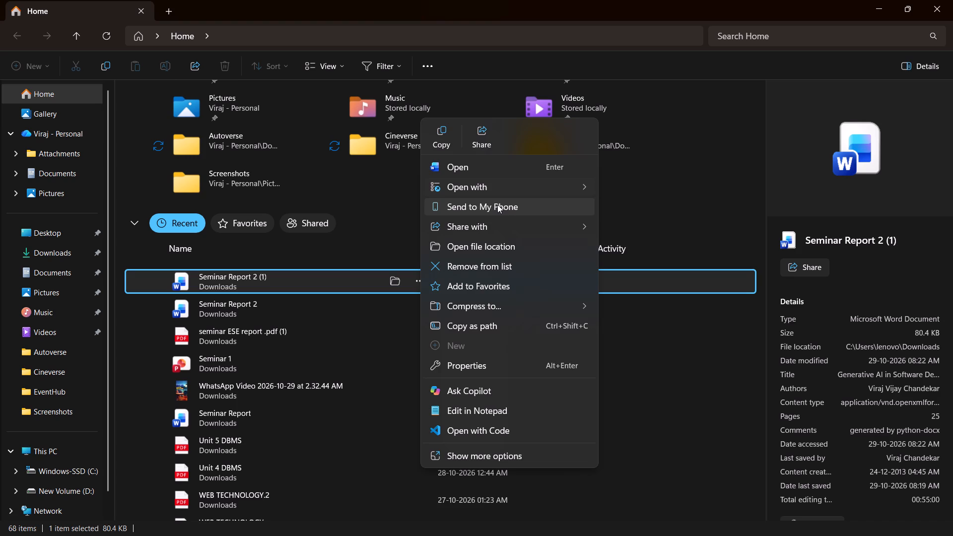
pyautogui.moveTo(497, 204); pyautogui.dragTo(611, 345)
pyautogui.moveTo(611, 345); pyautogui.dragTo(510, 354)
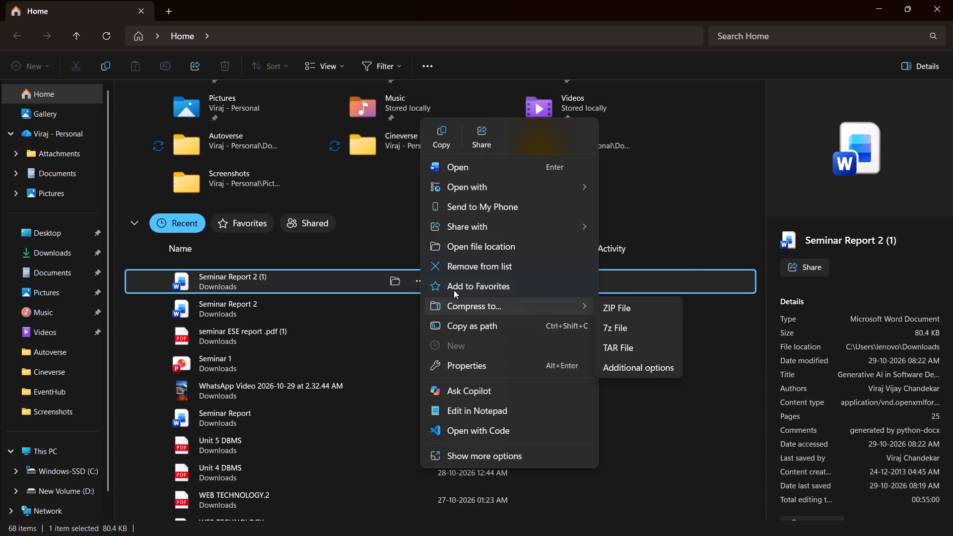
pyautogui.doubleClick(476, 170)
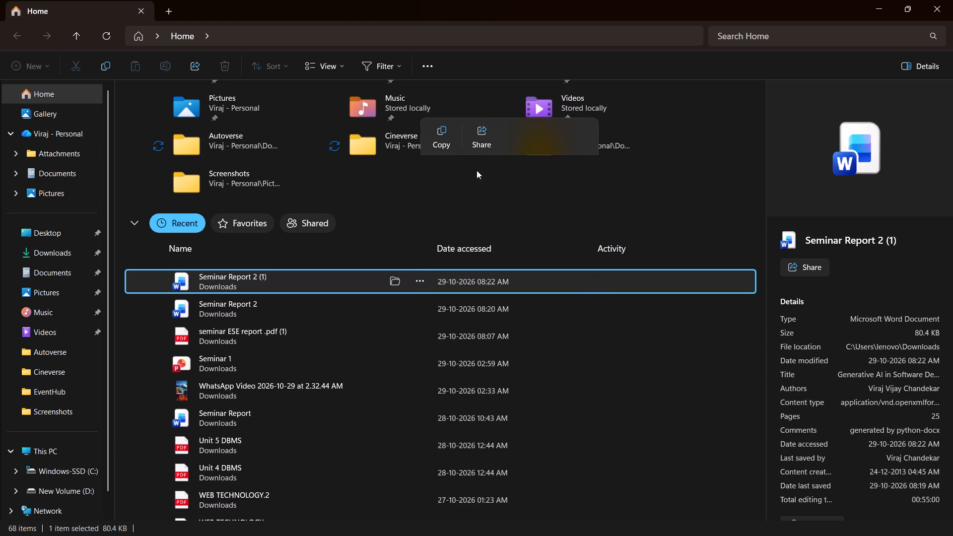
pyautogui.click(372, 285)
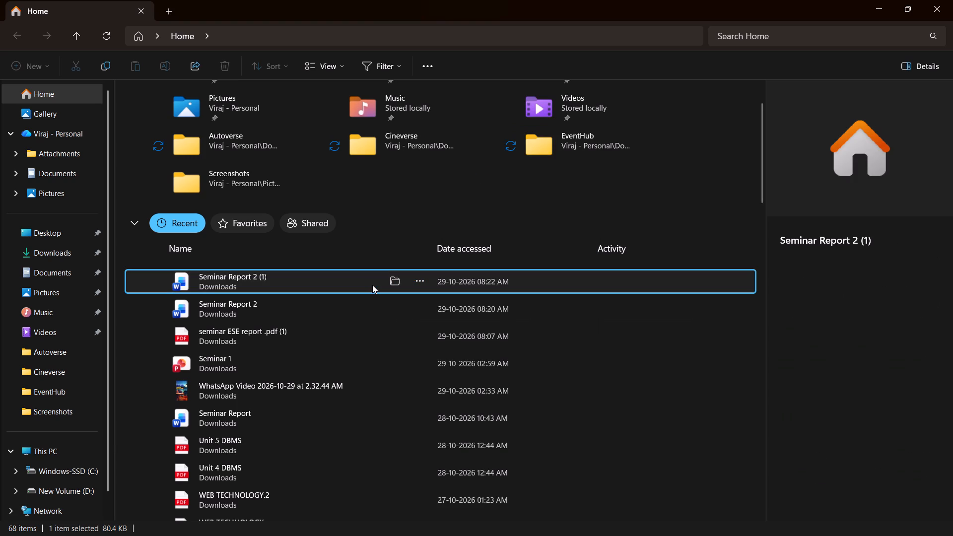
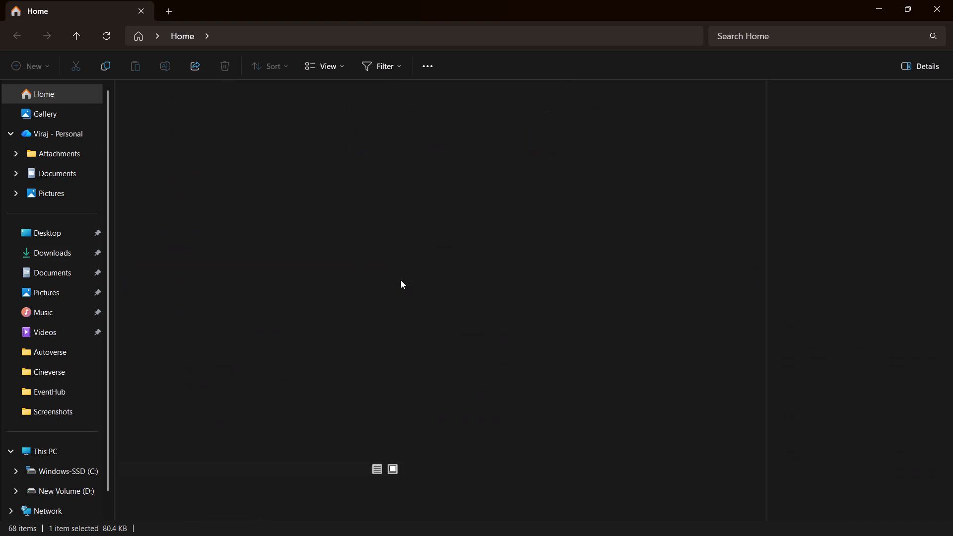
# Open the Seminar Report 2 (1) Word document from the Downloads folder.
pyautogui.scroll(-1, 136, 193)
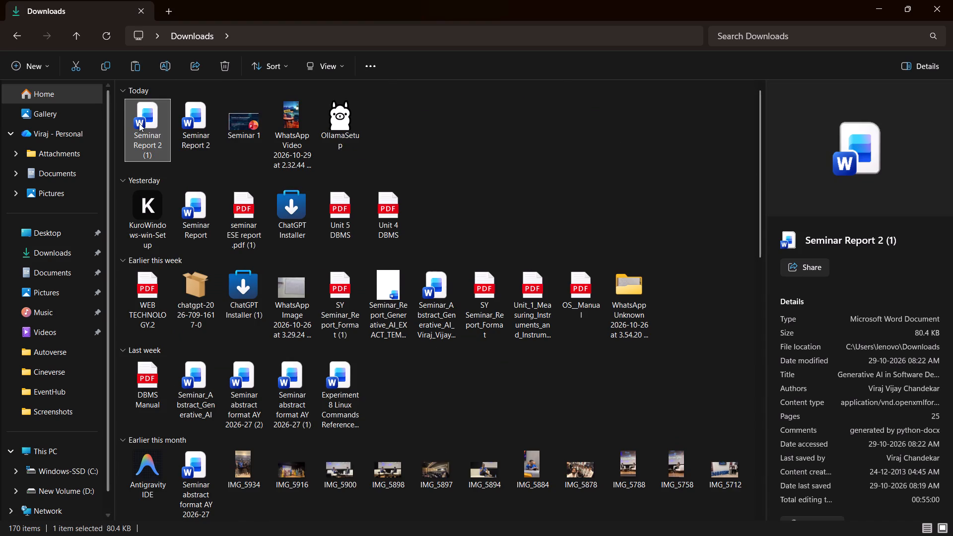
pyautogui.doubleClick(139, 123)
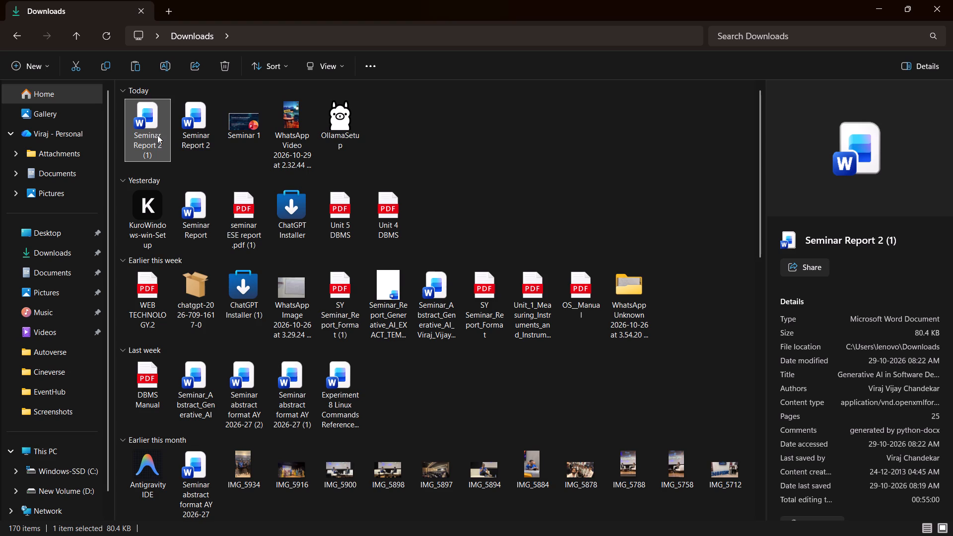
pyautogui.doubleClick(157, 135)
pyautogui.scroll(-1, 833, 356)
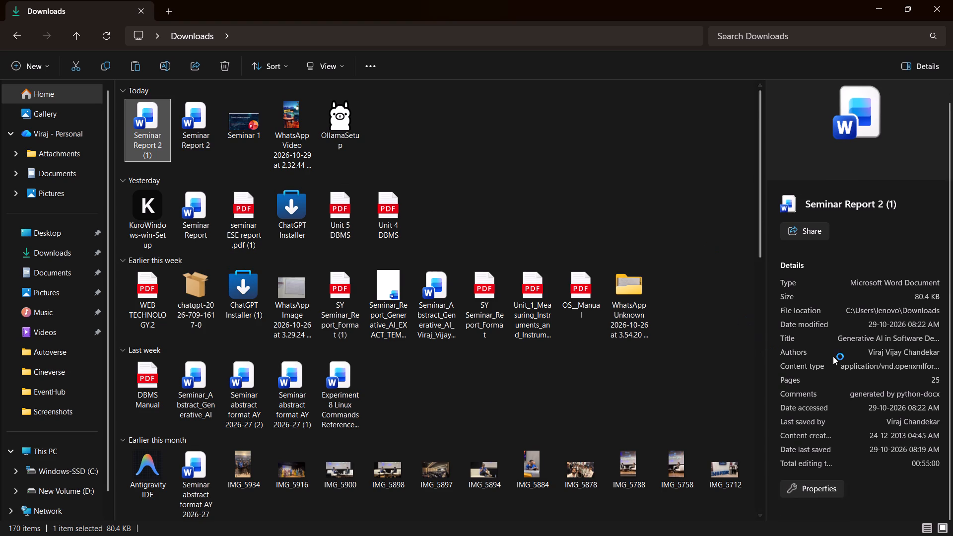
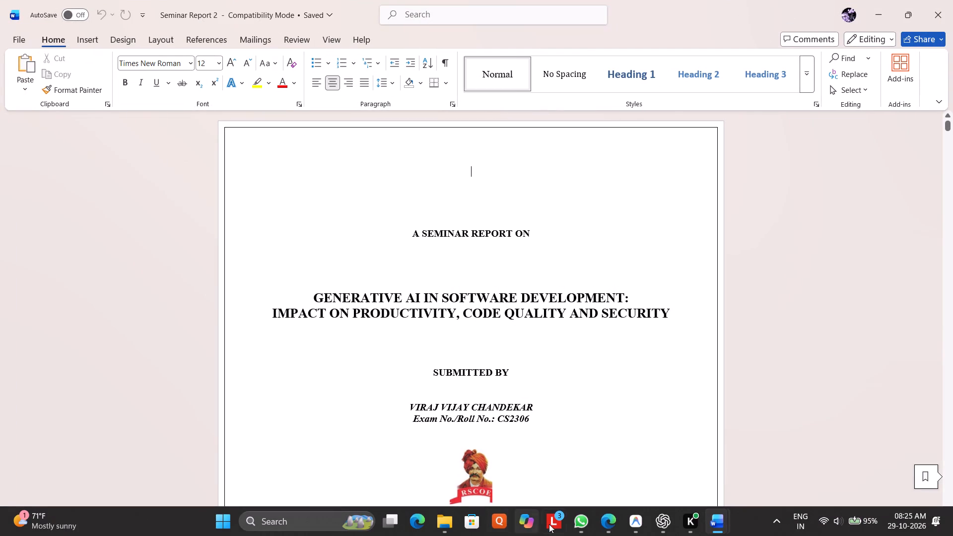
# Replace the student name under SUBMITTED BY on the cover page with the new student's full name in capitals.
pyautogui.scroll(-1, 462, 338)
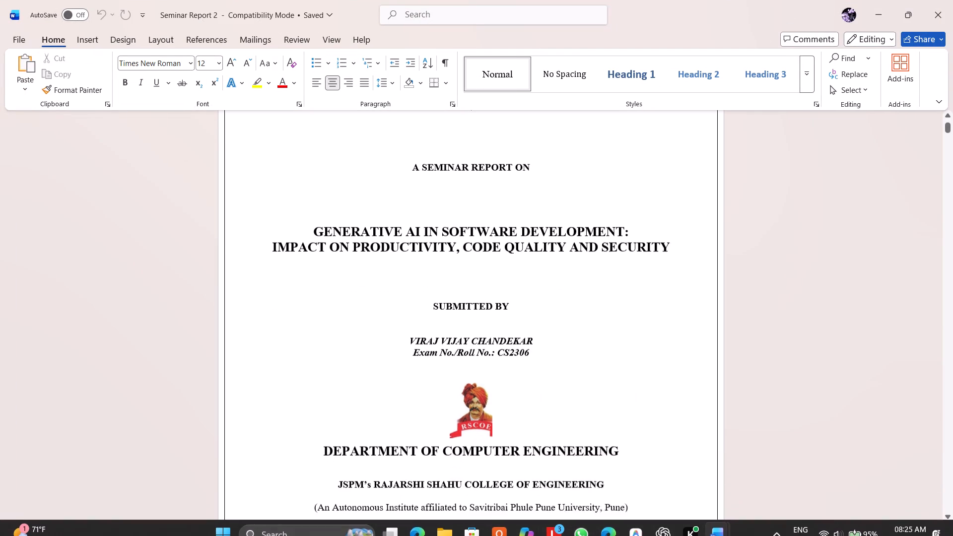
pyautogui.scroll(-1, 462, 338)
pyautogui.click(513, 329)
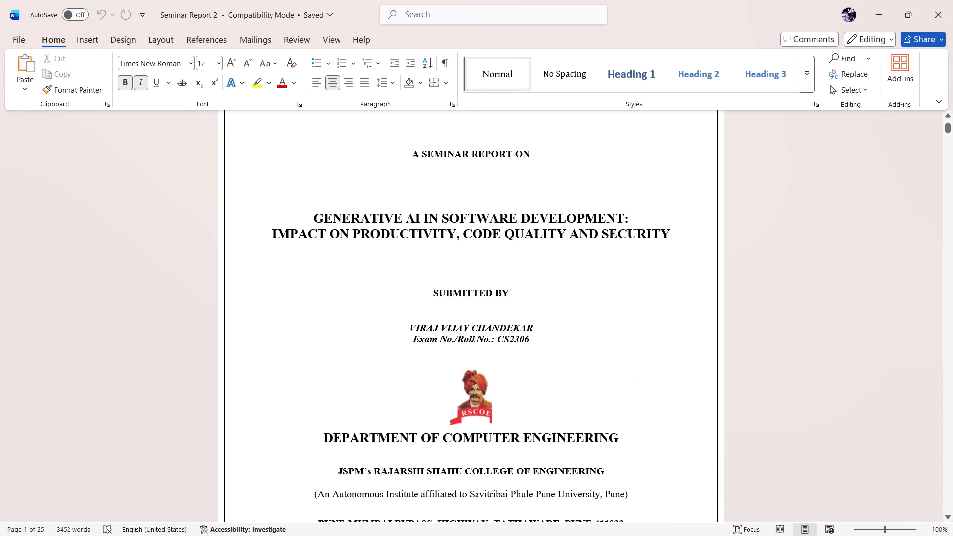
pyautogui.click(538, 331)
pyautogui.press('BackSpace')
pyautogui.press('BackSpace')
pyautogui.press('BackSpace')
pyautogui.press('BackSpace')
pyautogui.press('BackSpace')
pyautogui.press('BackSpace')
pyautogui.press('BackSpace')
pyautogui.press('BackSpace')
pyautogui.press('BackSpace')
pyautogui.press('BackSpace')
pyautogui.press('BackSpace')
pyautogui.press('BackSpace')
pyautogui.press('BackSpace')
pyautogui.press('BackSpace')
pyautogui.press('BackSpace')
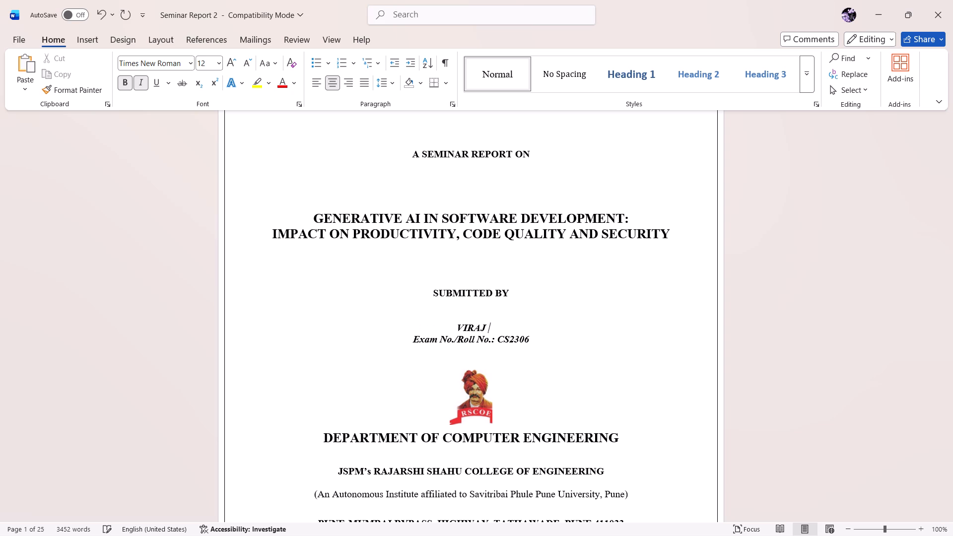
pyautogui.press('BackSpace')
pyautogui.press('BackSpace')
pyautogui.press('BackSpace')
pyautogui.press('BackSpace')
pyautogui.press('BackSpace')
pyautogui.press('BackSpace')
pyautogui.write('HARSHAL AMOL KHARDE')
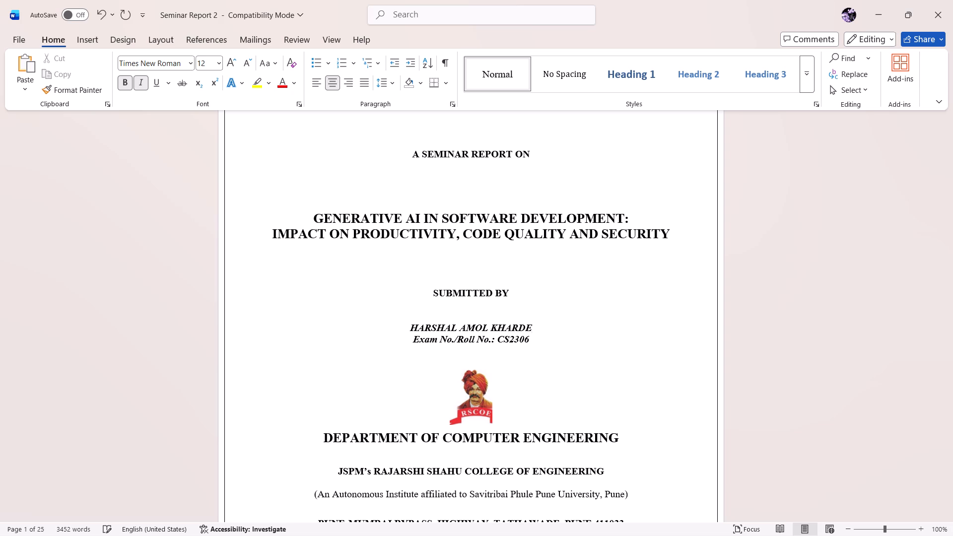
# Replace the number after Exam No./Roll No. on the cover page with the new student's exam number.
pyautogui.click(537, 340)
pyautogui.press('BackSpace')
pyautogui.press('BackSpace')
pyautogui.press('BackSpace')
pyautogui.press('BackSpace')
pyautogui.press('BackSpace')
pyautogui.press('BackSpace')
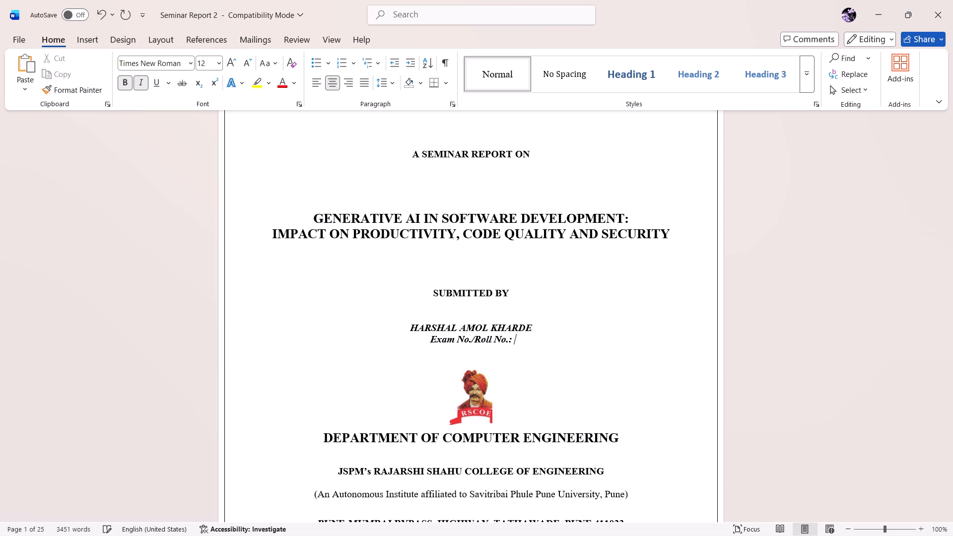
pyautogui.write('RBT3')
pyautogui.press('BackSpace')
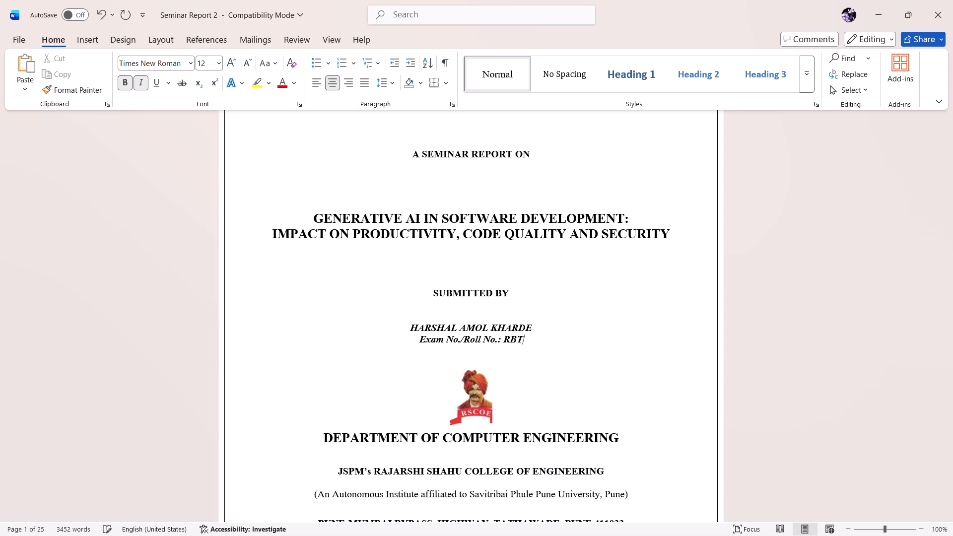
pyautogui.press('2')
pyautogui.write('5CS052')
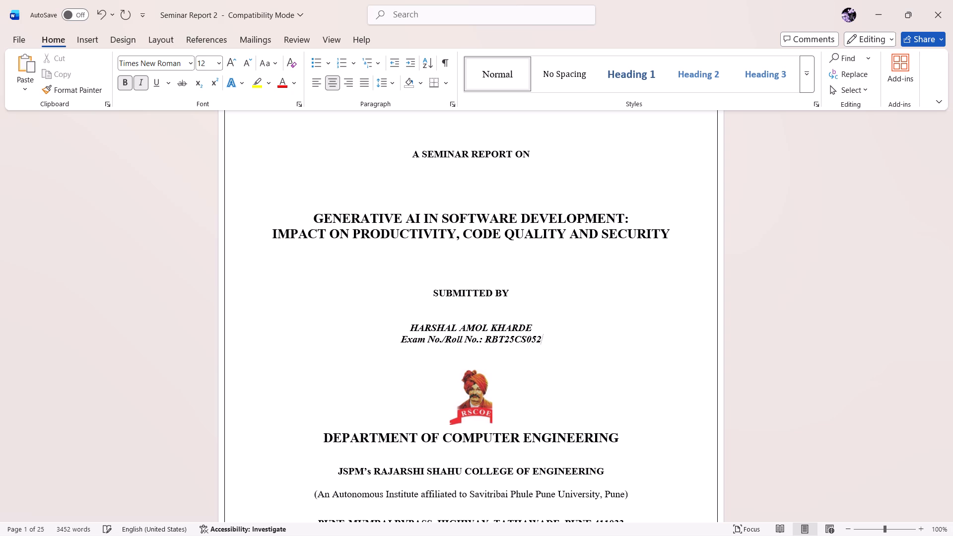
# Shorten the cover page label Exam No./Roll No.: to Exam No.: by removing the roll number part.
pyautogui.doubleClick(476, 342)
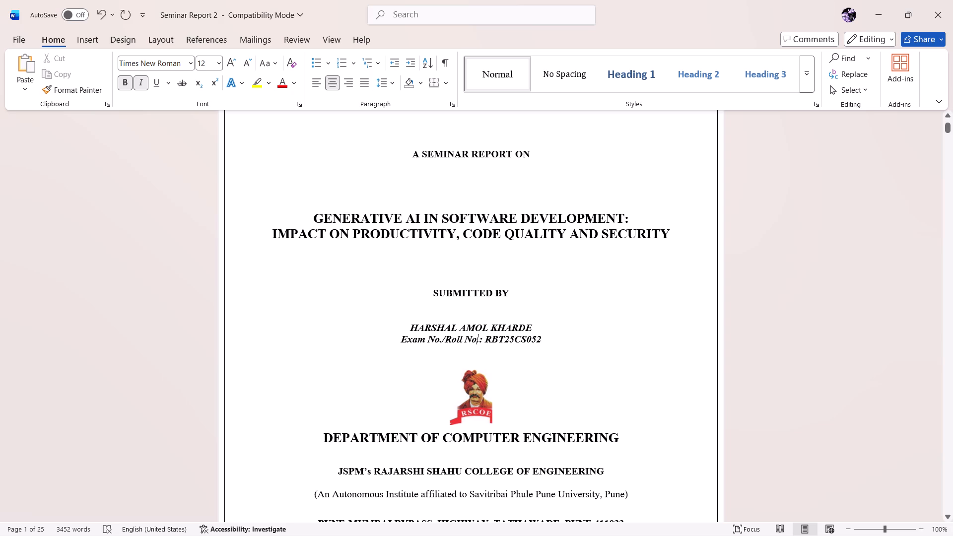
pyautogui.click(476, 342)
pyautogui.click(476, 338)
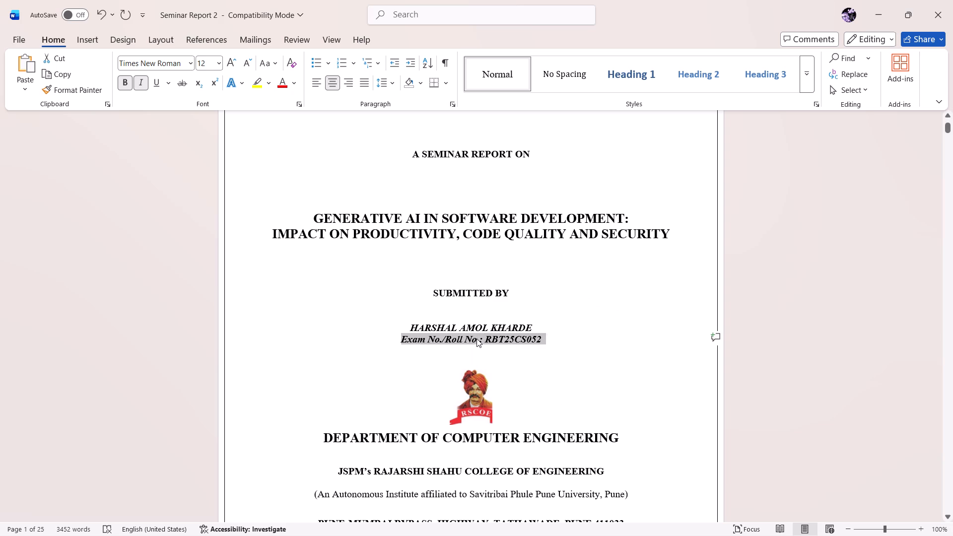
pyautogui.moveTo(470, 339); pyautogui.dragTo(450, 338)
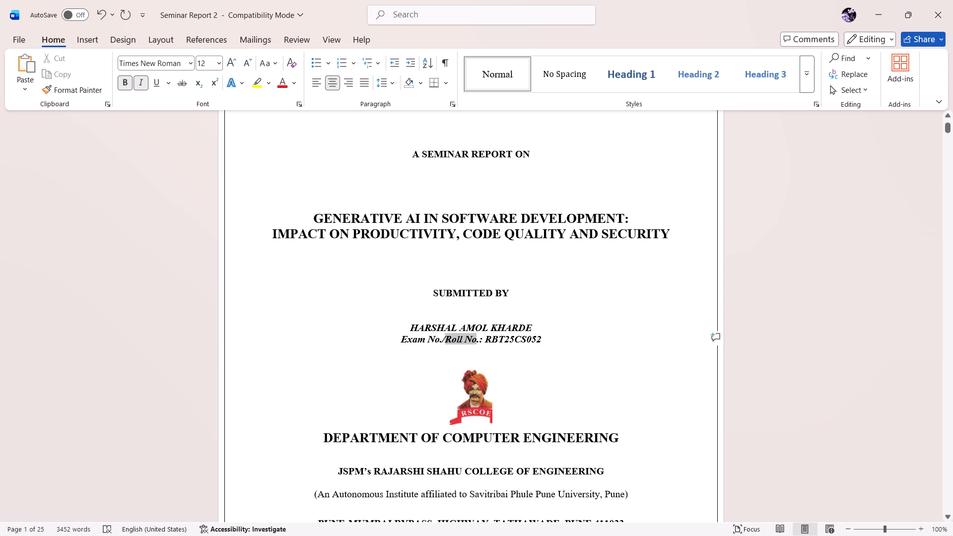
pyautogui.moveTo(450, 338); pyautogui.dragTo(449, 338)
pyautogui.press('BackSpace')
pyautogui.press('BackSpace')
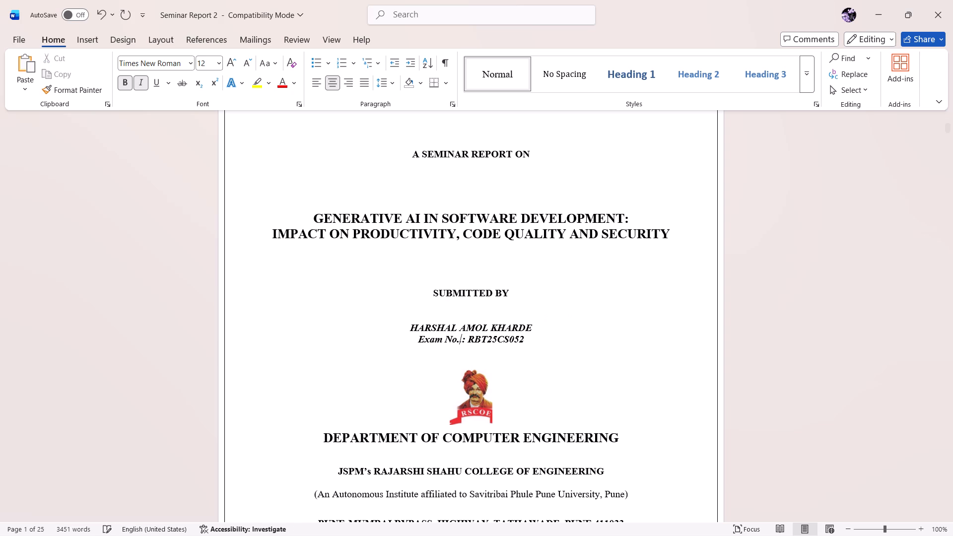
pyautogui.press('BackSpace')
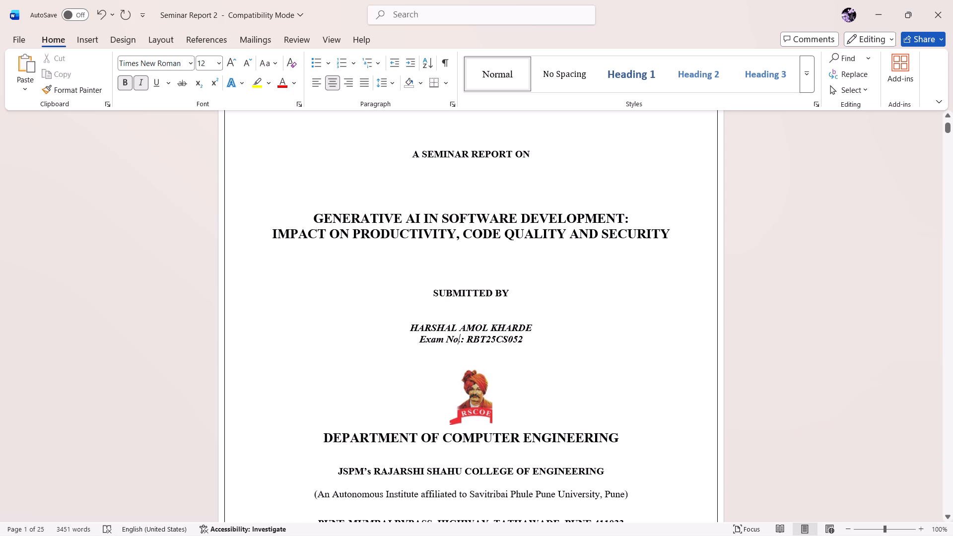
pyautogui.moveTo(403, 327); pyautogui.dragTo(477, 335)
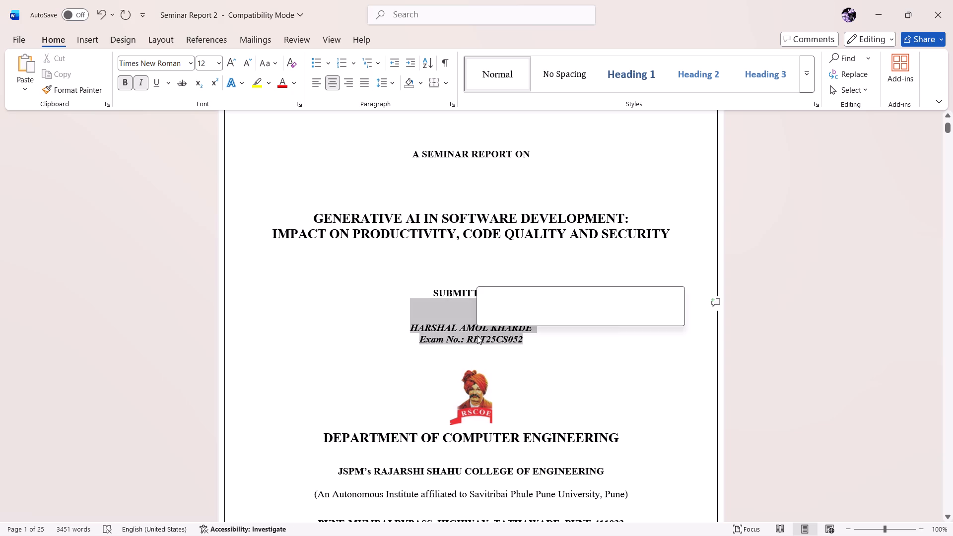
pyautogui.click(411, 353)
# Replace the student name under Submitted by on the certificate page with the new student's full name in capitals.
pyautogui.scroll(-3, 411, 353)
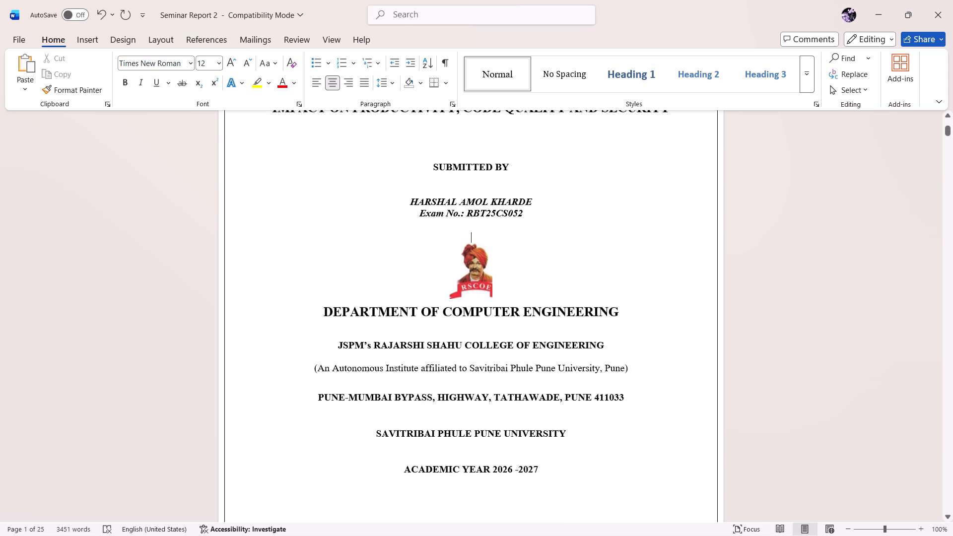
pyautogui.scroll(-6, 411, 353)
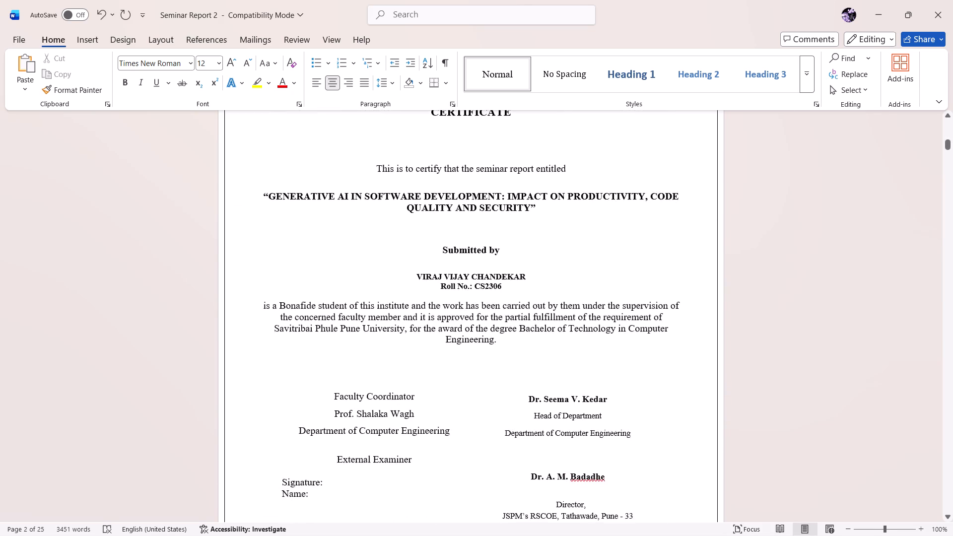
pyautogui.keyDown('ctrl'); pyautogui.scroll(4, 411, 353); pyautogui.keyUp('ctrl')
pyautogui.hscroll(1, 564, 338)
pyautogui.moveTo(561, 339); pyautogui.dragTo(477, 336)
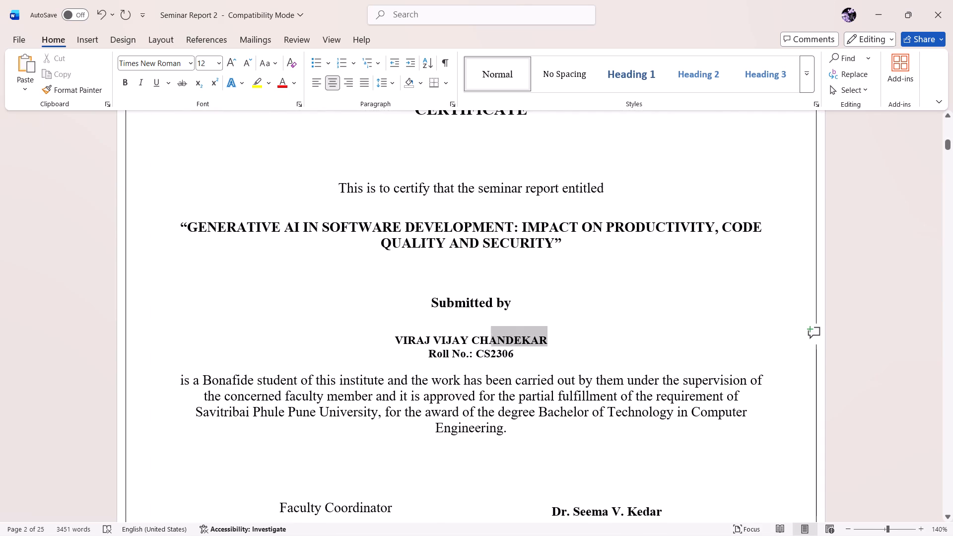
pyautogui.moveTo(477, 336); pyautogui.dragTo(405, 333)
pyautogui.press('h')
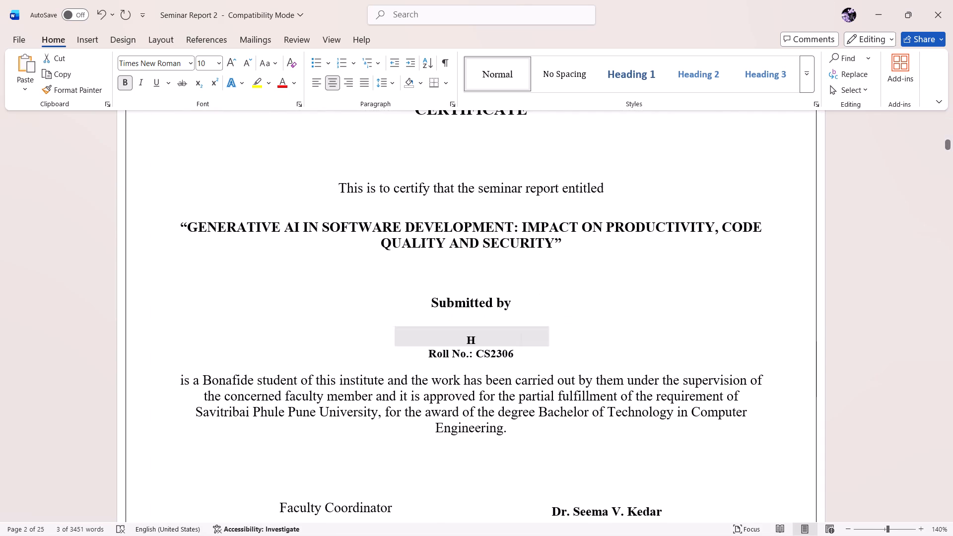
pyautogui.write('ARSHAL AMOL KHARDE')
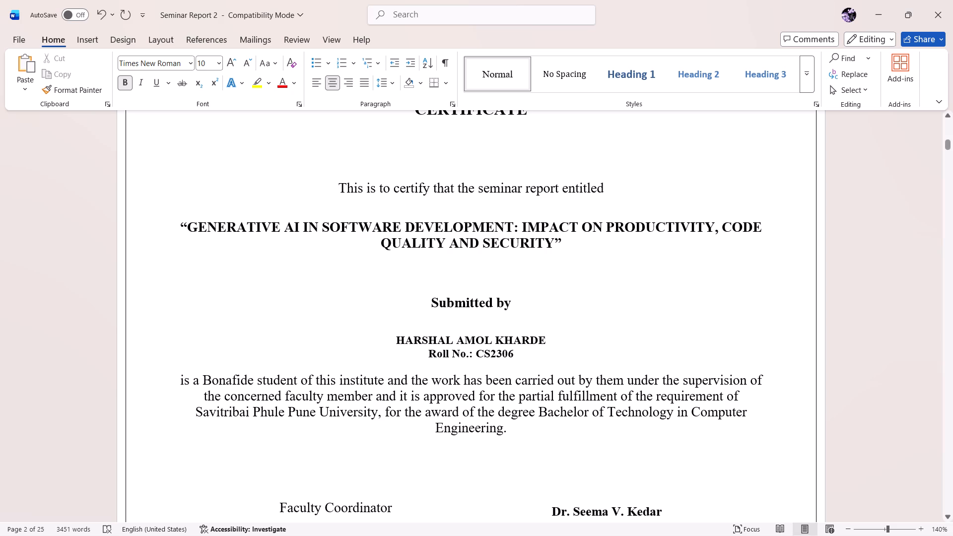
# Change the last digits of the roll number on the certificate page to match the new student's roll number.
pyautogui.click(522, 361)
pyautogui.click(518, 355)
pyautogui.press('BackSpace')
pyautogui.press('BackSpace')
pyautogui.press('BackSpace')
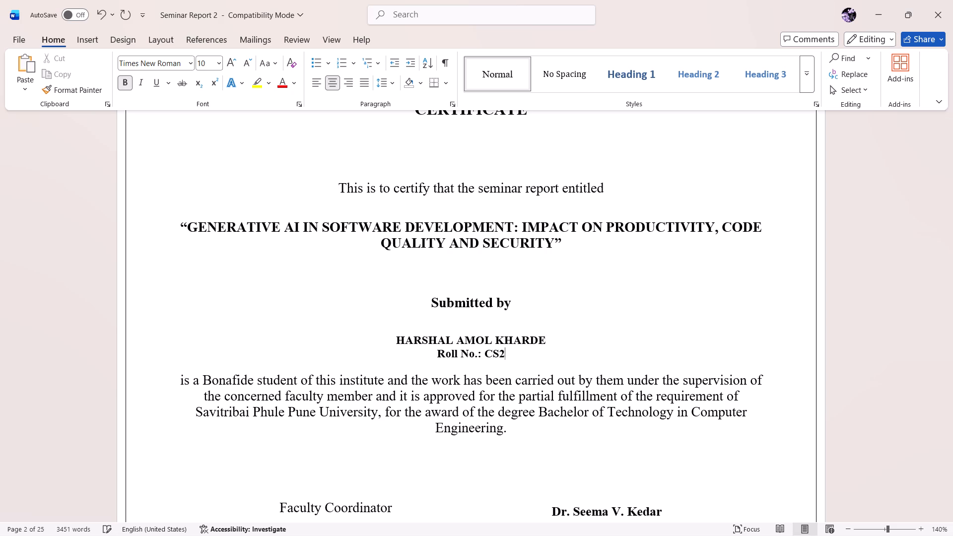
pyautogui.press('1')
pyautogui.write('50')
# Shift the Place: Pune line at the bottom of the certificate towards the page's right side with leading spaces.
pyautogui.scroll(-3, 518, 355)
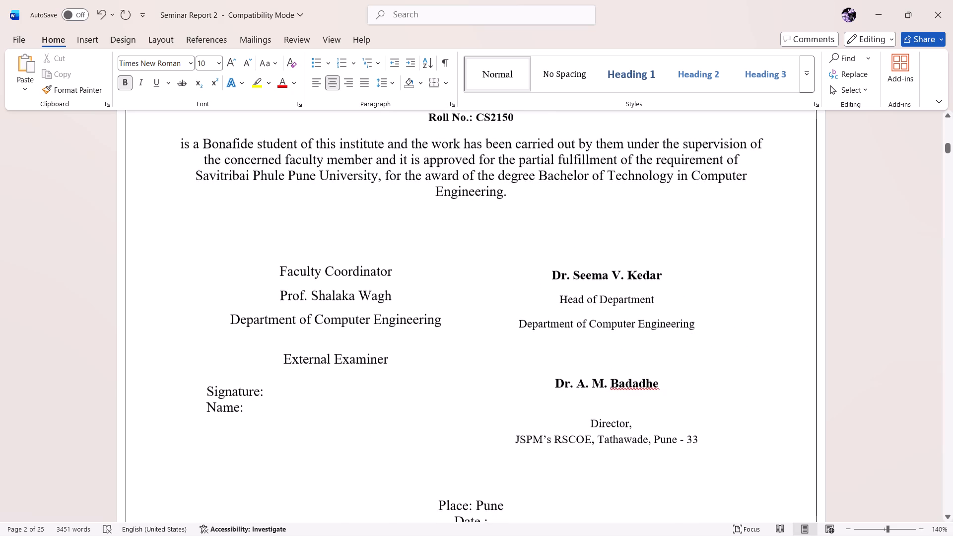
pyautogui.scroll(-3, 295, 388)
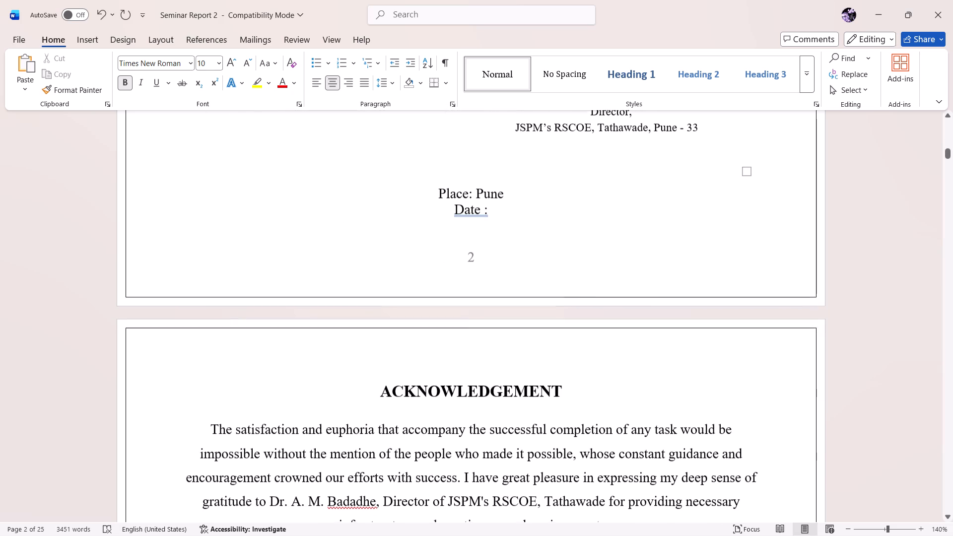
pyautogui.click(430, 192)
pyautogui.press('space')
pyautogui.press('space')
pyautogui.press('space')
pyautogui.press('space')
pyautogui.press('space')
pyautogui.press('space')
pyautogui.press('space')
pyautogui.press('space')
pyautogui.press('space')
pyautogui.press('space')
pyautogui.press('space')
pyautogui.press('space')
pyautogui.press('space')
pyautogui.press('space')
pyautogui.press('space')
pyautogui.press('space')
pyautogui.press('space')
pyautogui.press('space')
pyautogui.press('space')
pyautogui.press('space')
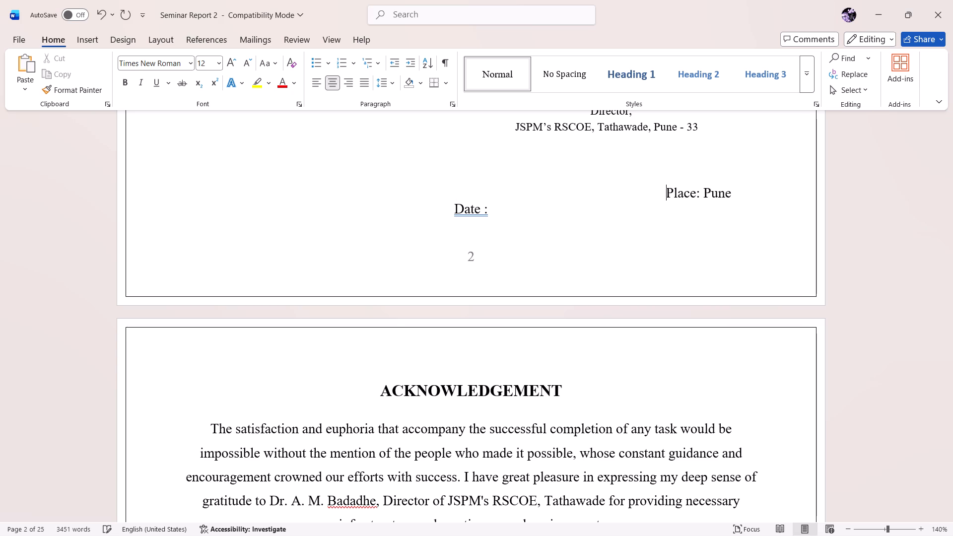
# Shift the Date line on the certificate with leading spaces so it sits beneath the Place: Pune line.
pyautogui.click(449, 194)
pyautogui.press('Down')
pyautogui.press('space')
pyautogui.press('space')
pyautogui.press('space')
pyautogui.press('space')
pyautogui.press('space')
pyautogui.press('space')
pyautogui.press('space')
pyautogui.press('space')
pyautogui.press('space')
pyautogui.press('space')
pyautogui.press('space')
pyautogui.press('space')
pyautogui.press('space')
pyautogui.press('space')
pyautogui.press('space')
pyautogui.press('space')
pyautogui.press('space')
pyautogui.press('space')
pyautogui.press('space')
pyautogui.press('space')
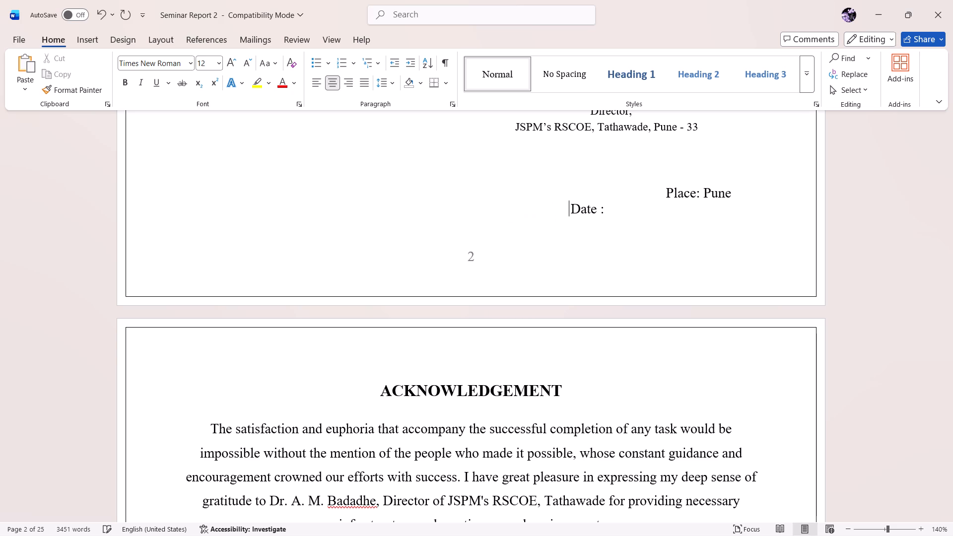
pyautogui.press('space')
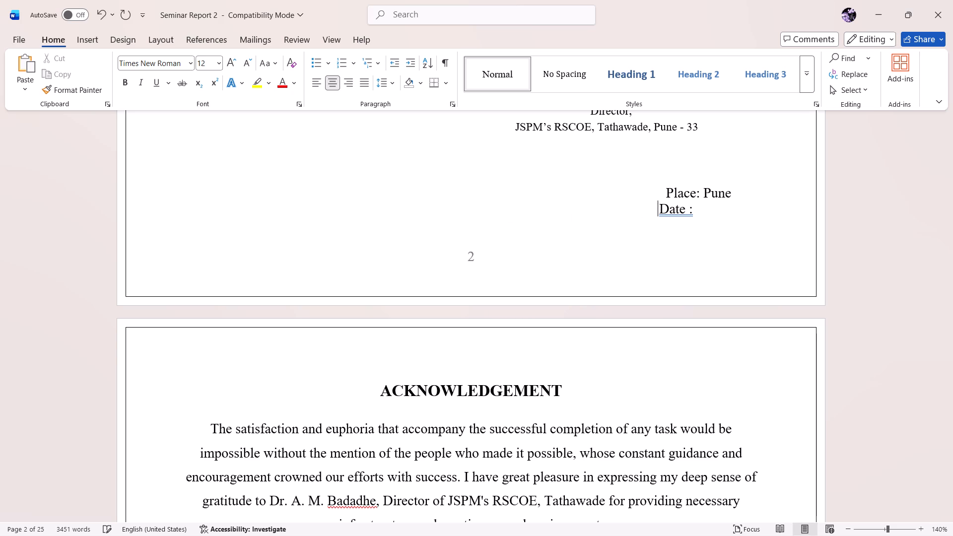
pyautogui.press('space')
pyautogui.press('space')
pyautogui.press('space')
# Replace the student name beside Name: on the Acknowledgement page with the new student's full name in capitals.
pyautogui.scroll(-2, 449, 194)
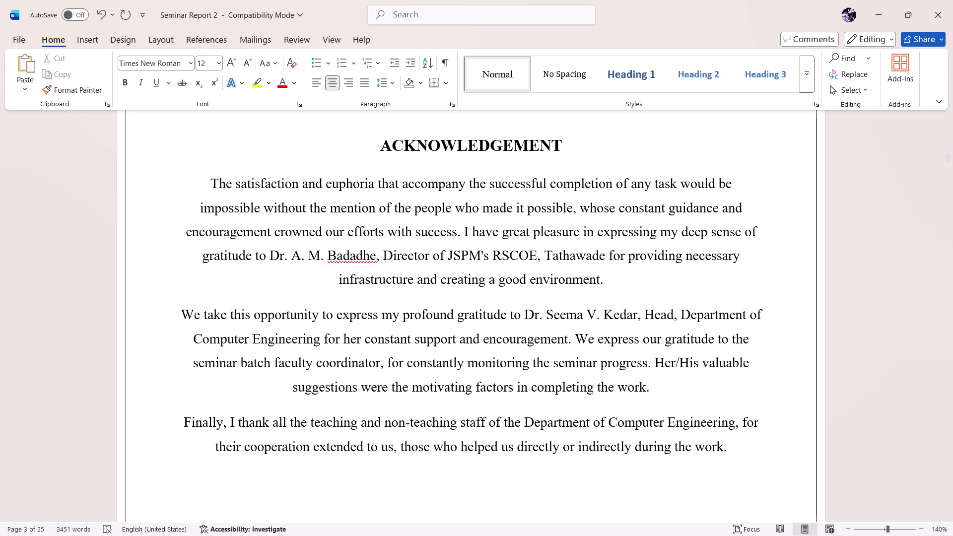
pyautogui.scroll(-2, 449, 194)
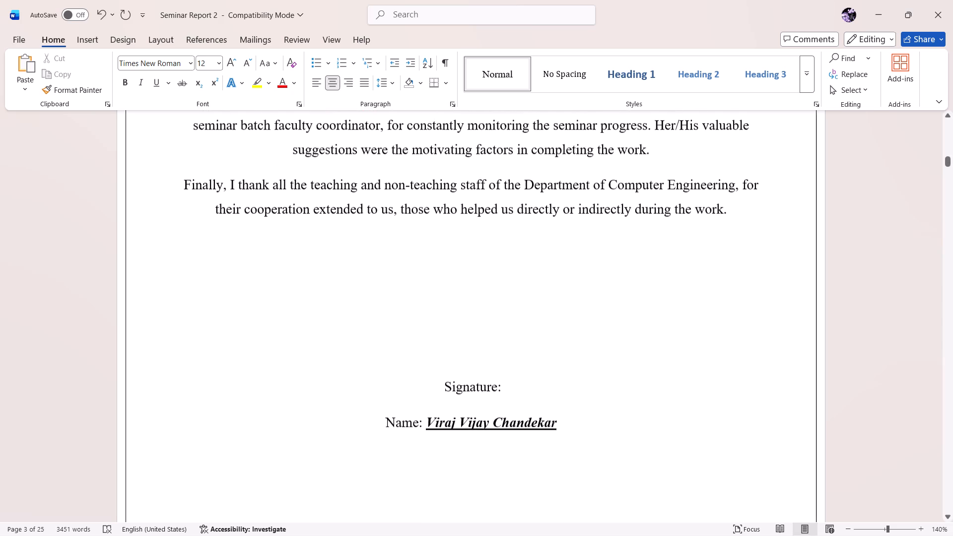
pyautogui.scroll(-2, 449, 194)
pyautogui.click(568, 336)
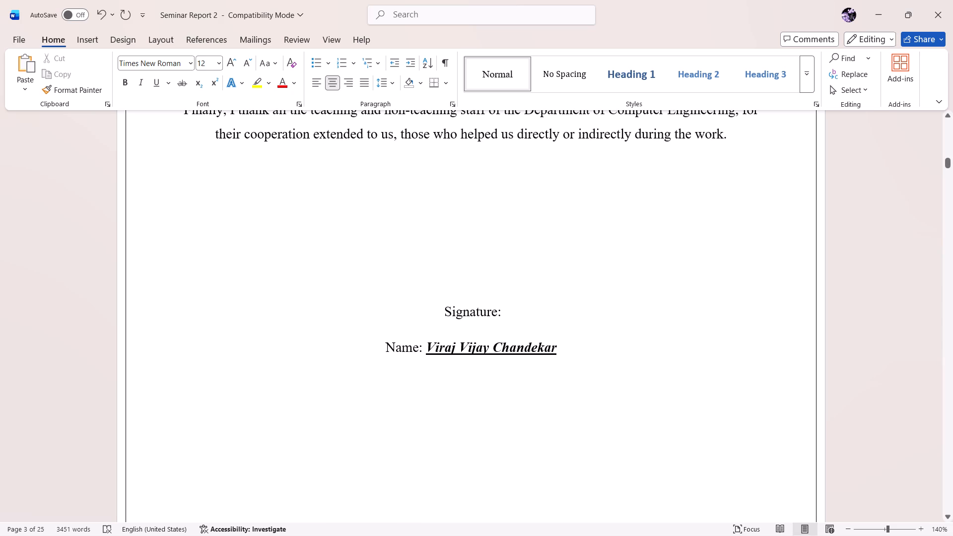
pyautogui.click(569, 356)
pyautogui.press('BackSpace')
pyautogui.press('BackSpace')
pyautogui.press('BackSpace')
pyautogui.press('BackSpace')
pyautogui.press('BackSpace')
pyautogui.press('BackSpace')
pyautogui.press('BackSpace')
pyautogui.press('BackSpace')
pyautogui.press('BackSpace')
pyautogui.press('BackSpace')
pyautogui.press('BackSpace')
pyautogui.press('BackSpace')
pyautogui.press('BackSpace')
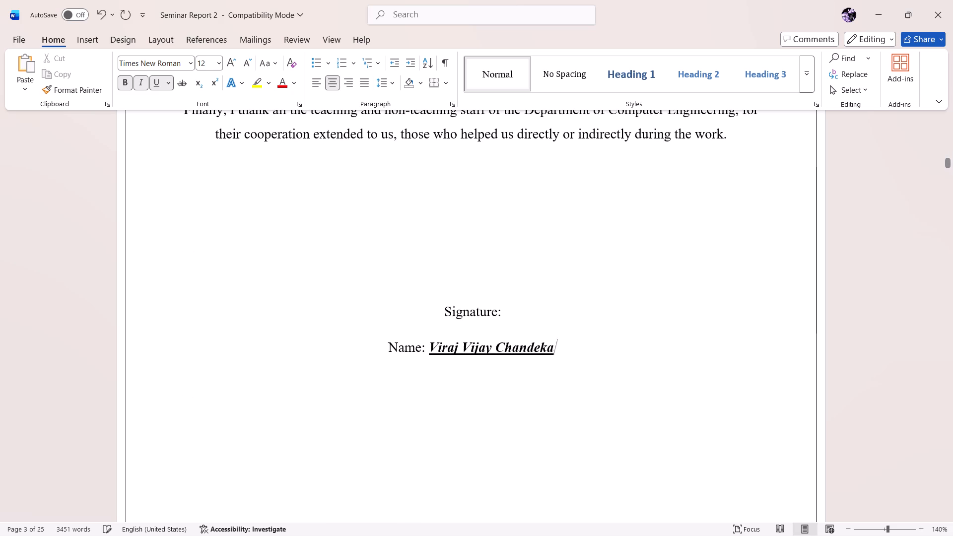
pyautogui.press('BackSpace')
pyautogui.press('BackSpace')
pyautogui.press('BackSpace')
pyautogui.press('BackSpace')
pyautogui.press('BackSpace')
pyautogui.press('BackSpace')
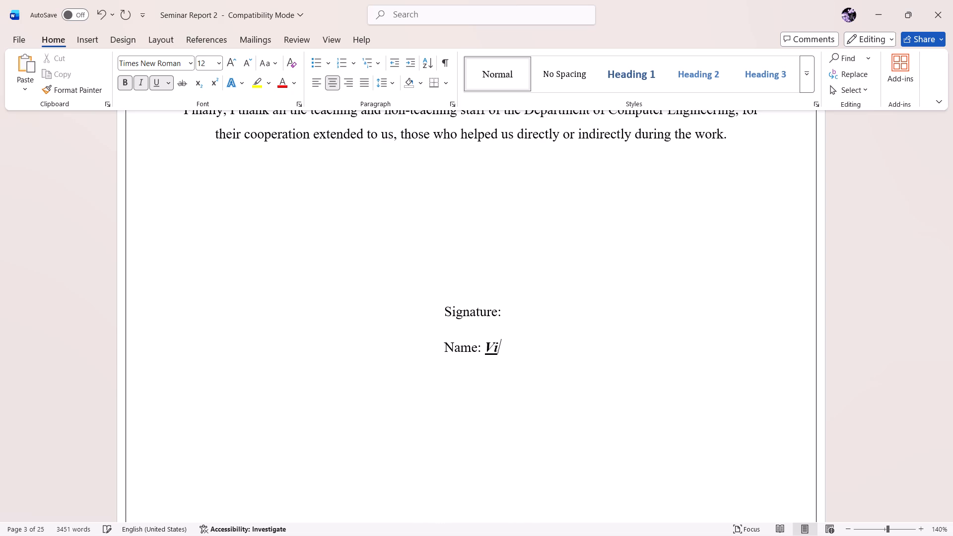
pyautogui.press('BackSpace')
pyautogui.press('BackSpace')
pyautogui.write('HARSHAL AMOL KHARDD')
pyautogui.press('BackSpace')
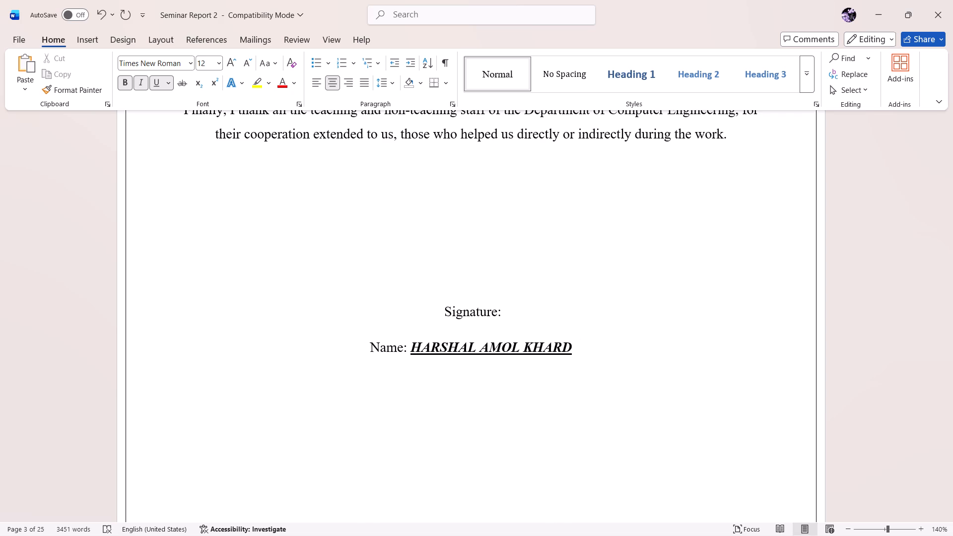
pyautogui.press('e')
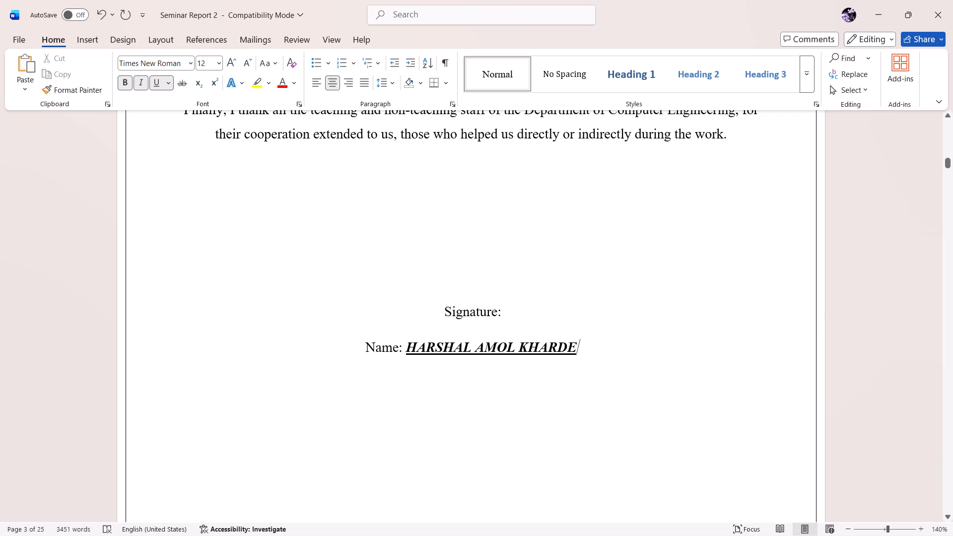
# Shift the Name line on the Acknowledgement page towards the page's right side with leading spaces.
pyautogui.click(358, 348)
pyautogui.scroll(-1, 358, 348)
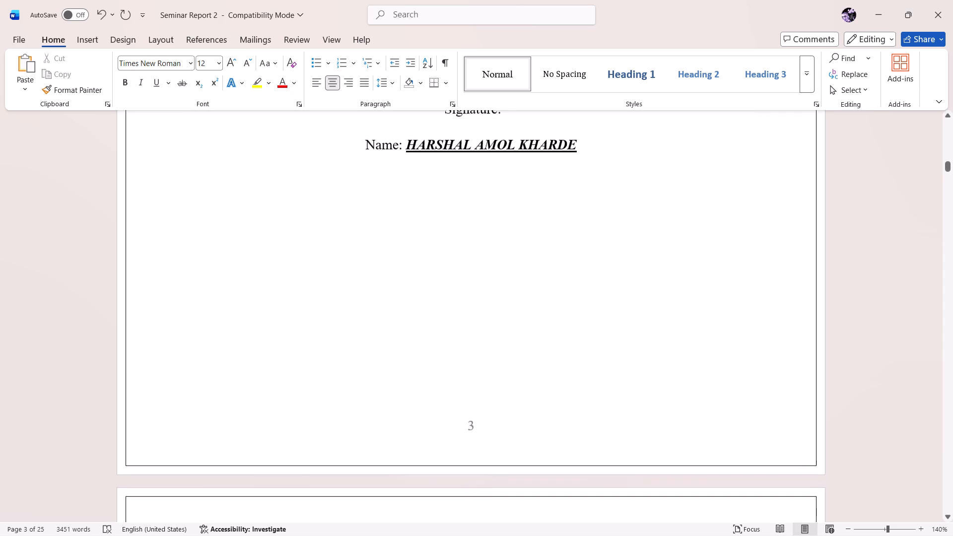
pyautogui.scroll(-1, 358, 348)
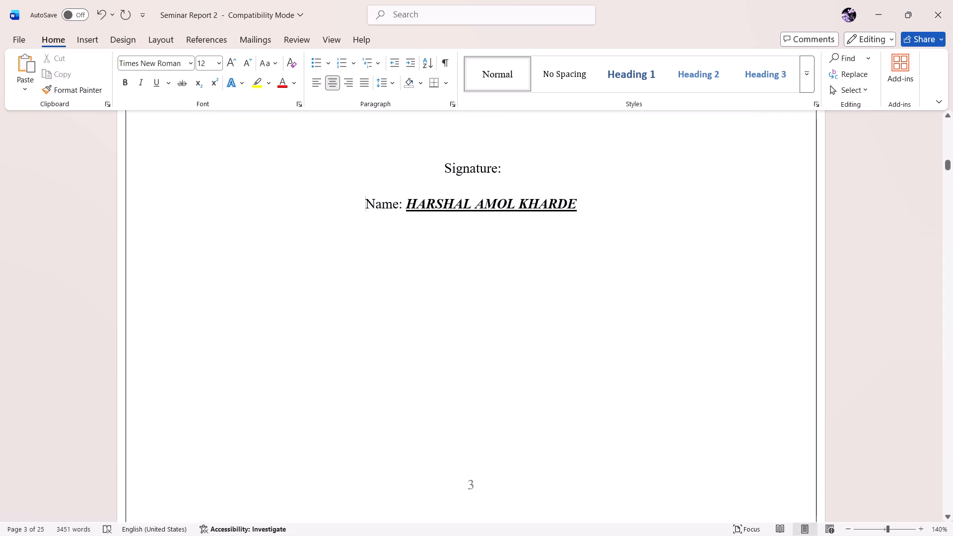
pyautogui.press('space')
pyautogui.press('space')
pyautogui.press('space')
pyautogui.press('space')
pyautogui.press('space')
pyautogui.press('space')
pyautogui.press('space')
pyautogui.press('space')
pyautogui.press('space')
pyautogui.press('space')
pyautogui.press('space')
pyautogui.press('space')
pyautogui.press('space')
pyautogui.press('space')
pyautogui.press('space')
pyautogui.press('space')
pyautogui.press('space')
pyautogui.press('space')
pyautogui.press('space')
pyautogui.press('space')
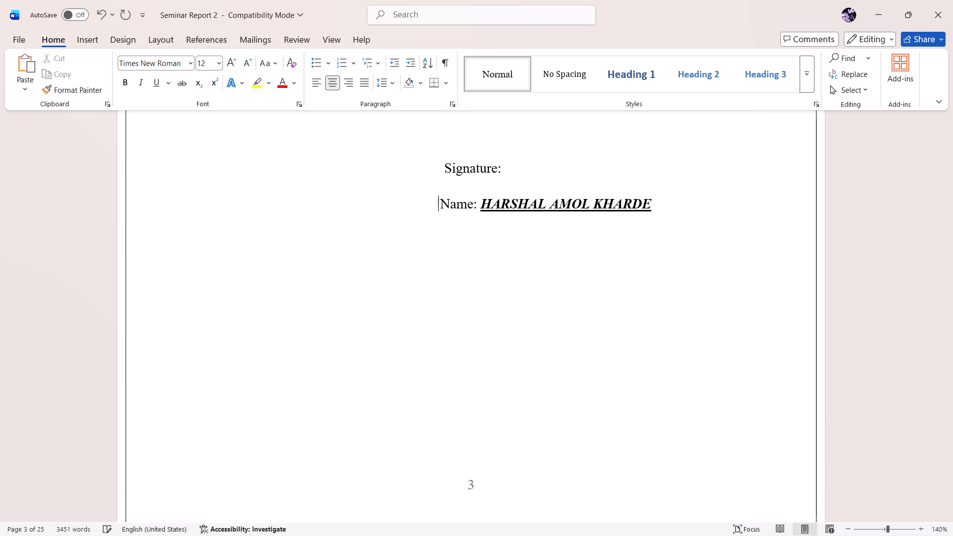
# Shift the Signature: line with leading spaces towards the page's right side, above the Name line.
pyautogui.press('Up')
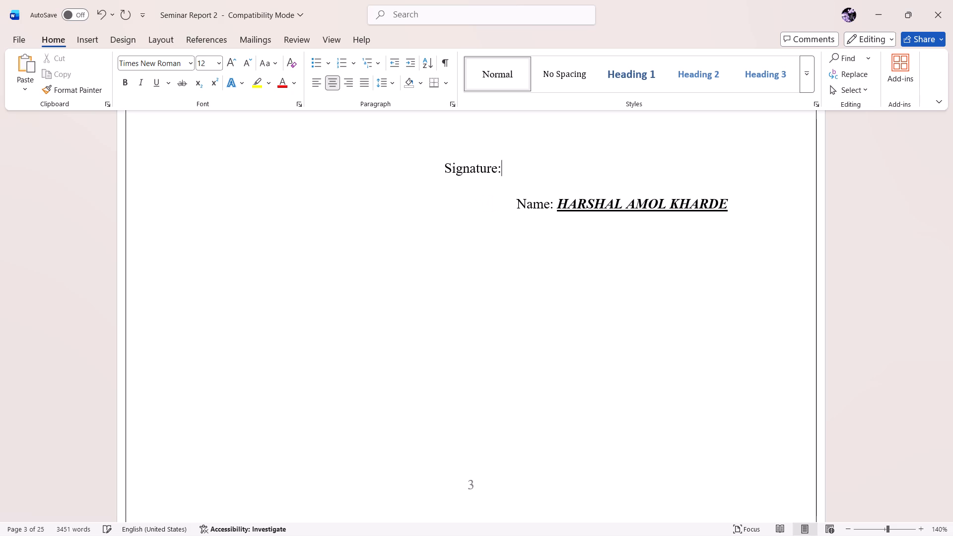
pyautogui.press('Left')
pyautogui.press('Left')
pyautogui.press('Left')
pyautogui.press('Left')
pyautogui.press('Left')
pyautogui.press('Left')
pyautogui.press('Left')
pyautogui.press('Left')
pyautogui.press('Left')
pyautogui.press('Left')
pyautogui.press('Left')
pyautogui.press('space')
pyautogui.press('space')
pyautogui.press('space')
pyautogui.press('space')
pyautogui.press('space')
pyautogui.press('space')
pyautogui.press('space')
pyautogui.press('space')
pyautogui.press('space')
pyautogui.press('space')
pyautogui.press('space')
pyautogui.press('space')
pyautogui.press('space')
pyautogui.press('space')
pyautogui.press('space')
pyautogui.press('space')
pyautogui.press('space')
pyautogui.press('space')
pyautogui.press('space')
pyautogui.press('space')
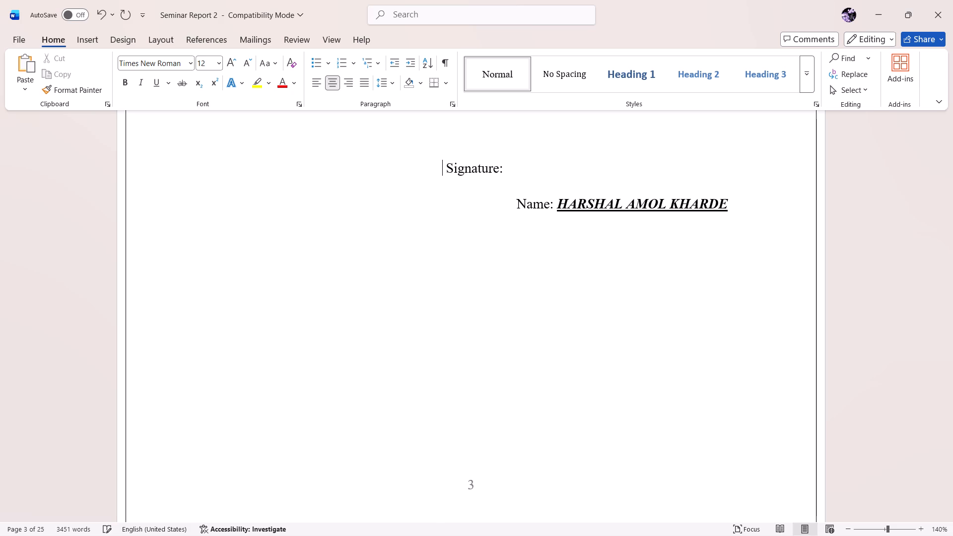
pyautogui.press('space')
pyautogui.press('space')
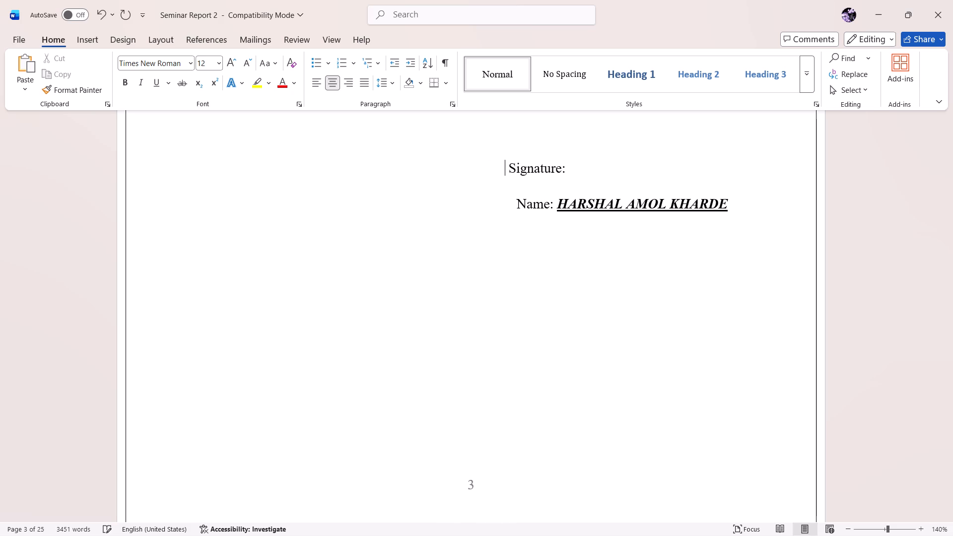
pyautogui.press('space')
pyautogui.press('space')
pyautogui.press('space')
# Review the Abstract page, its keywords and the Table of Contents for content that needs adapting.
pyautogui.scroll(-4, 358, 348)
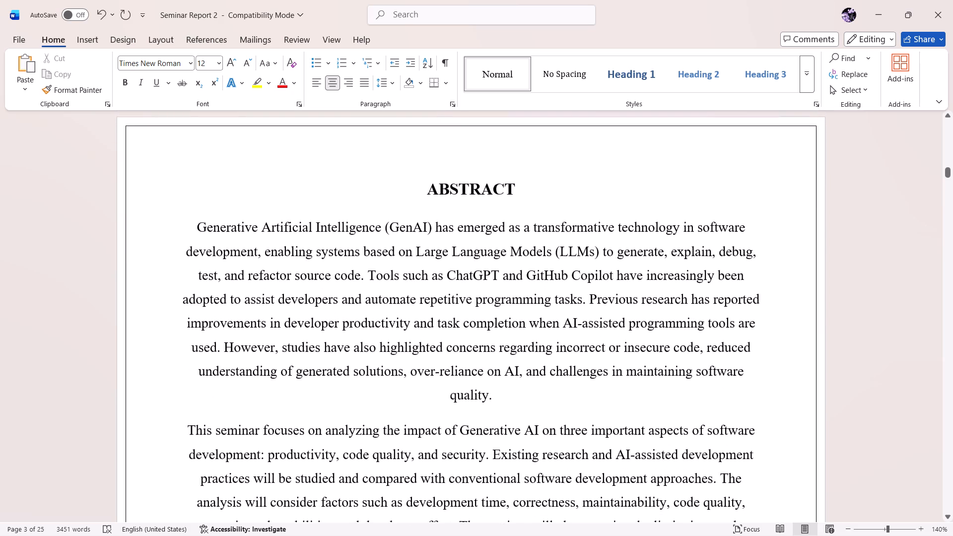
pyautogui.scroll(-1, 358, 348)
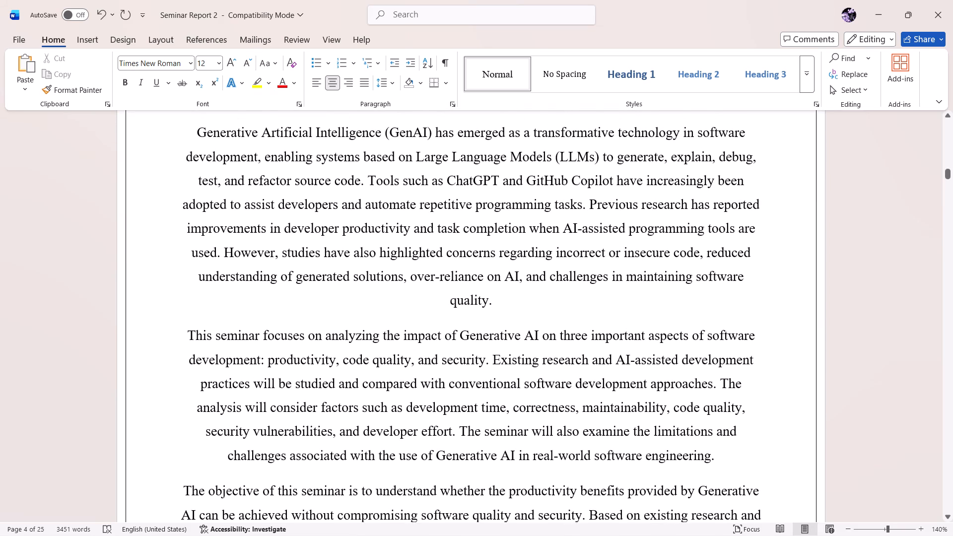
pyautogui.scroll(-3, 358, 348)
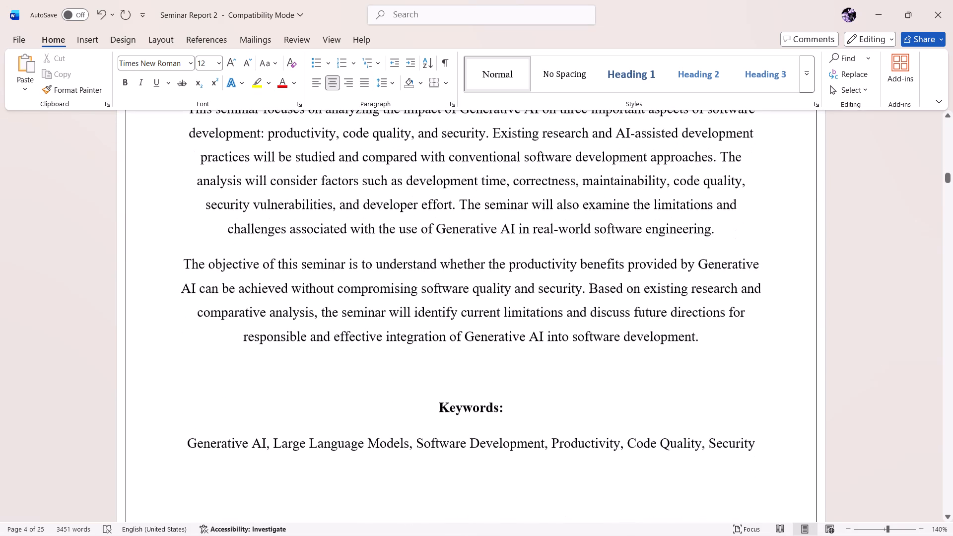
pyautogui.scroll(-2, 358, 348)
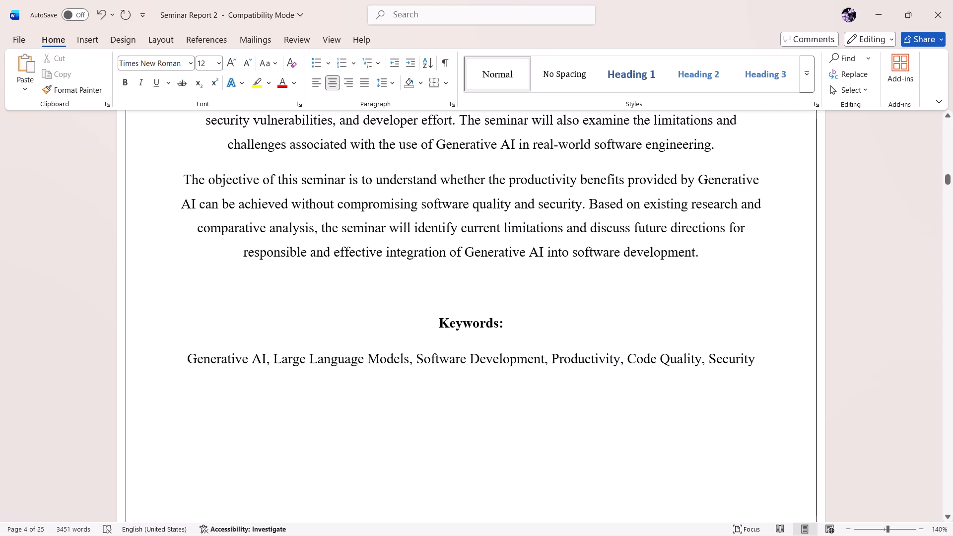
pyautogui.moveTo(363, 240); pyautogui.dragTo(299, 265)
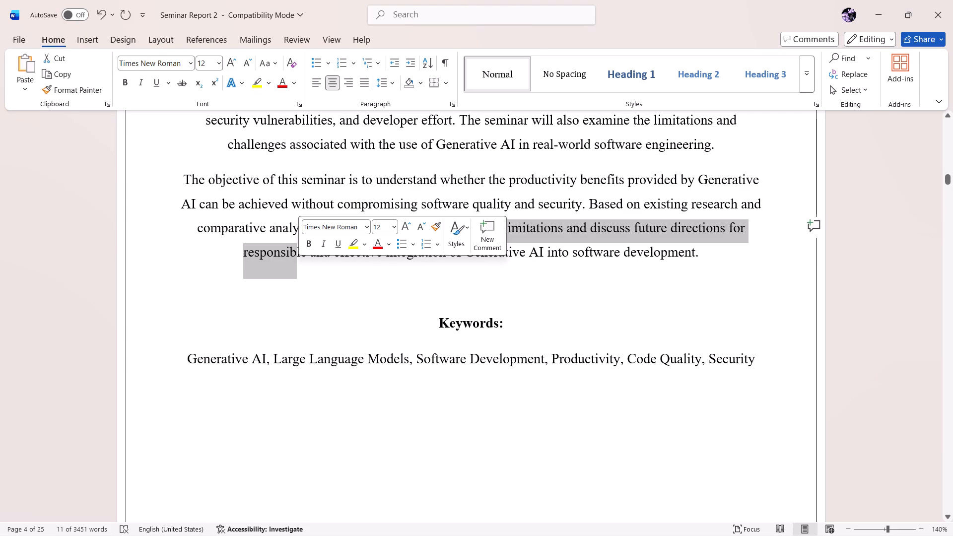
pyautogui.scroll(-4, 299, 265)
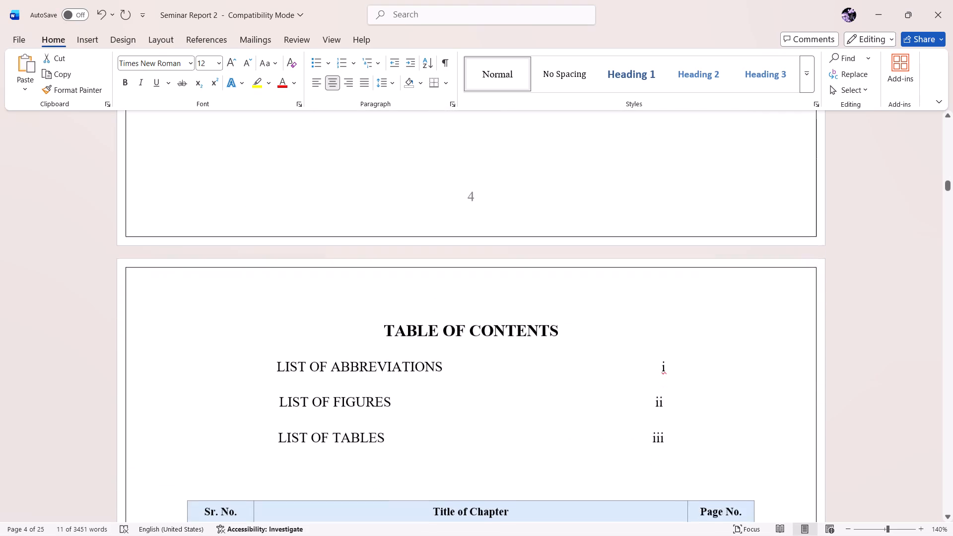
pyautogui.scroll(-8, 299, 265)
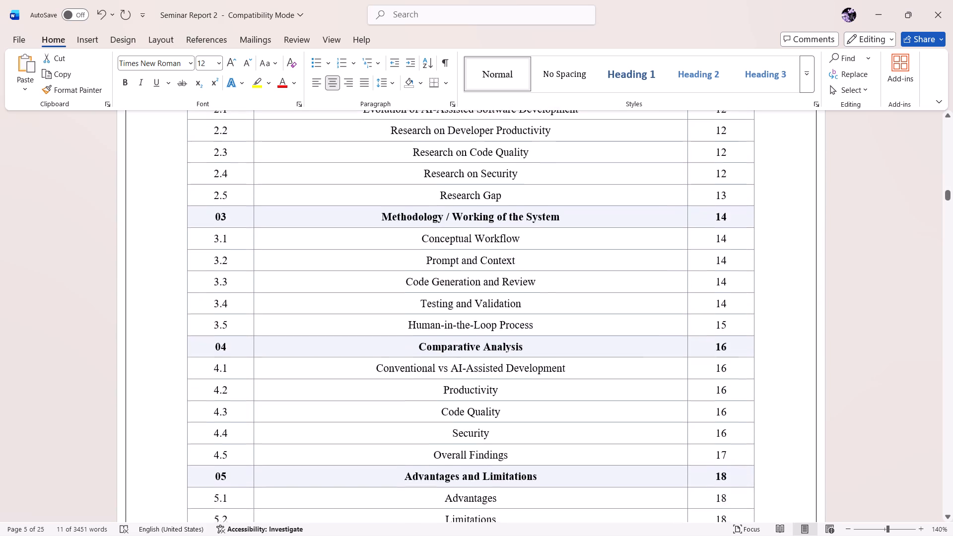
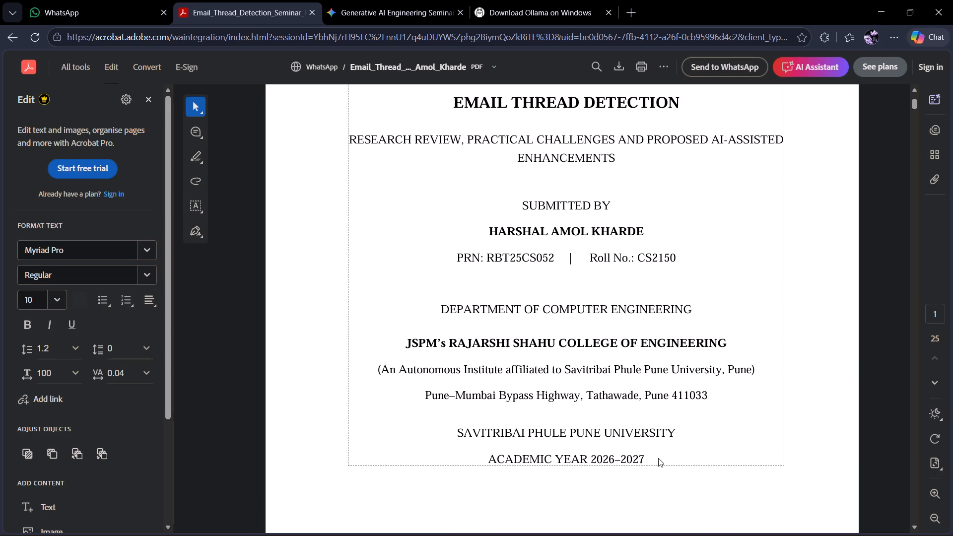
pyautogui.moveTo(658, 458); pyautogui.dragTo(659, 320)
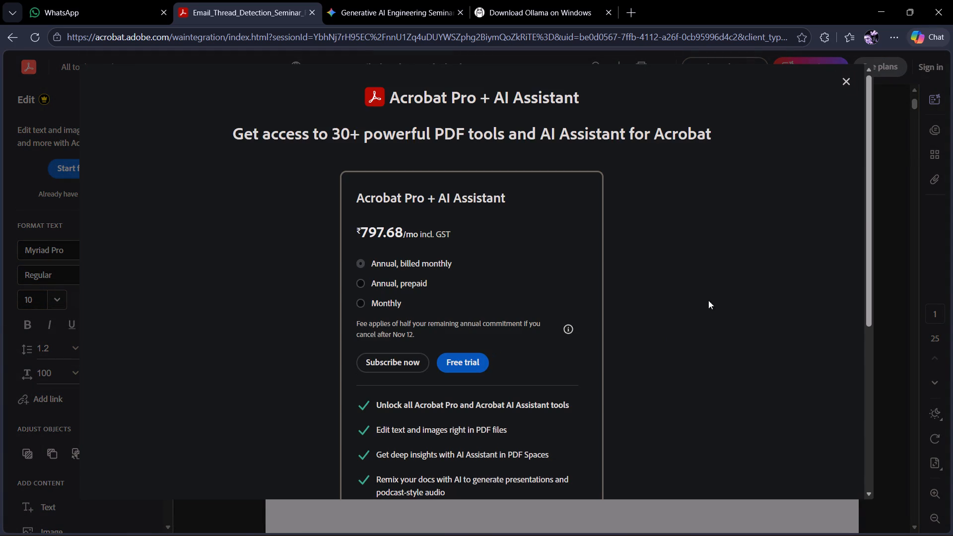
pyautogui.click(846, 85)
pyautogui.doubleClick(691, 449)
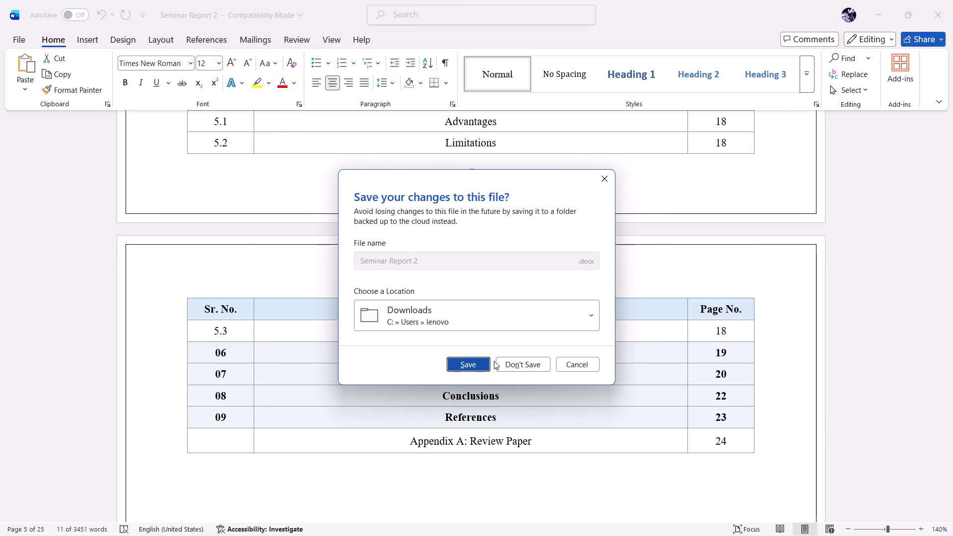
pyautogui.click(518, 362)
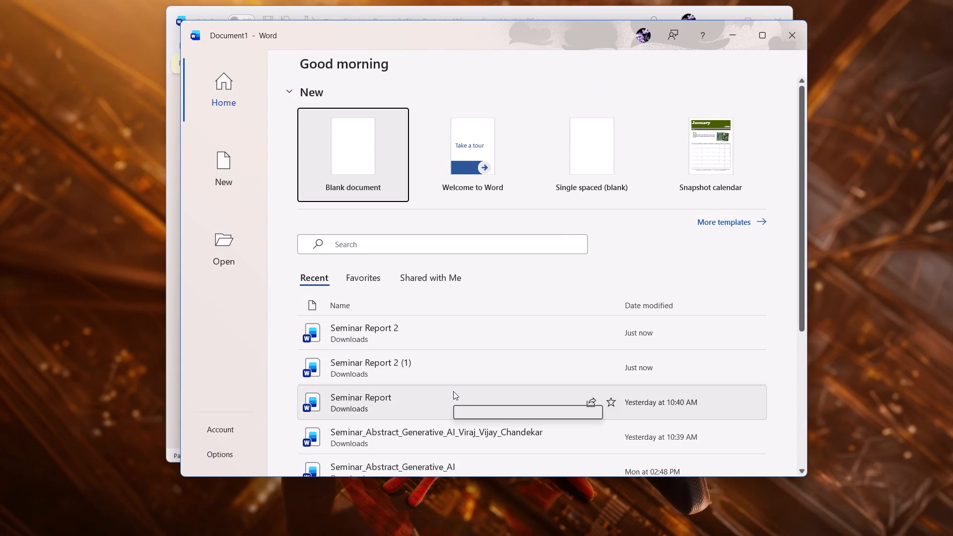
# Close the remaining Word windows: the Document1 start screen and the protected copy Seminar Report 2 (1).
pyautogui.click(790, 27)
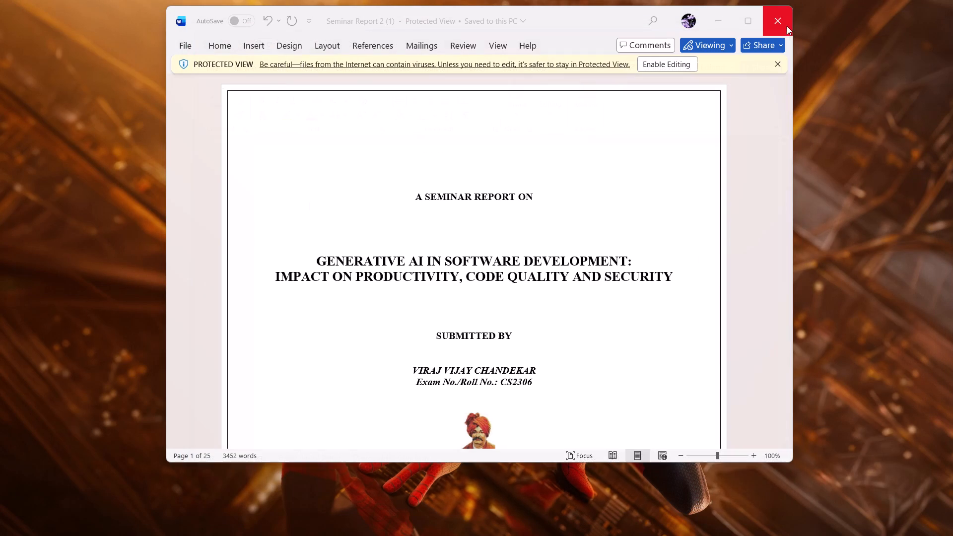
pyautogui.click(786, 25)
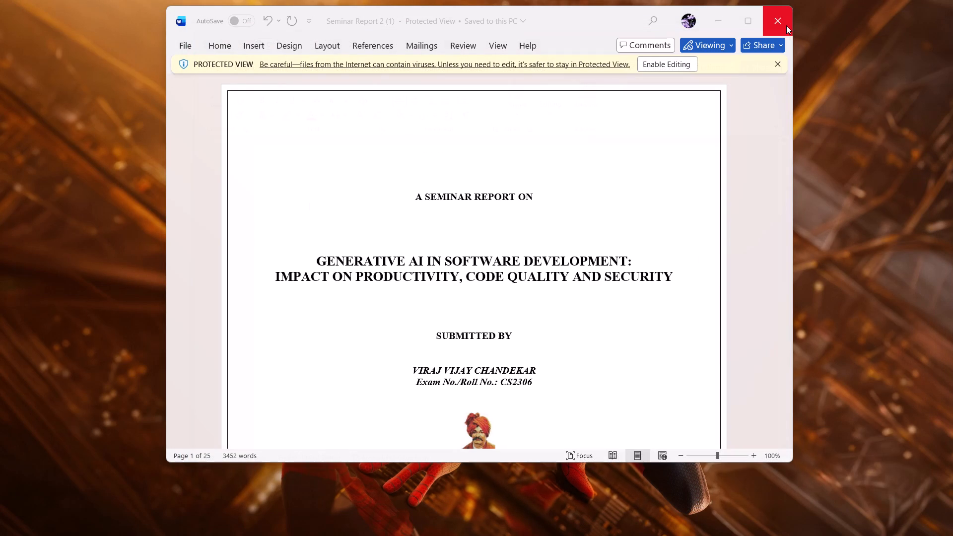